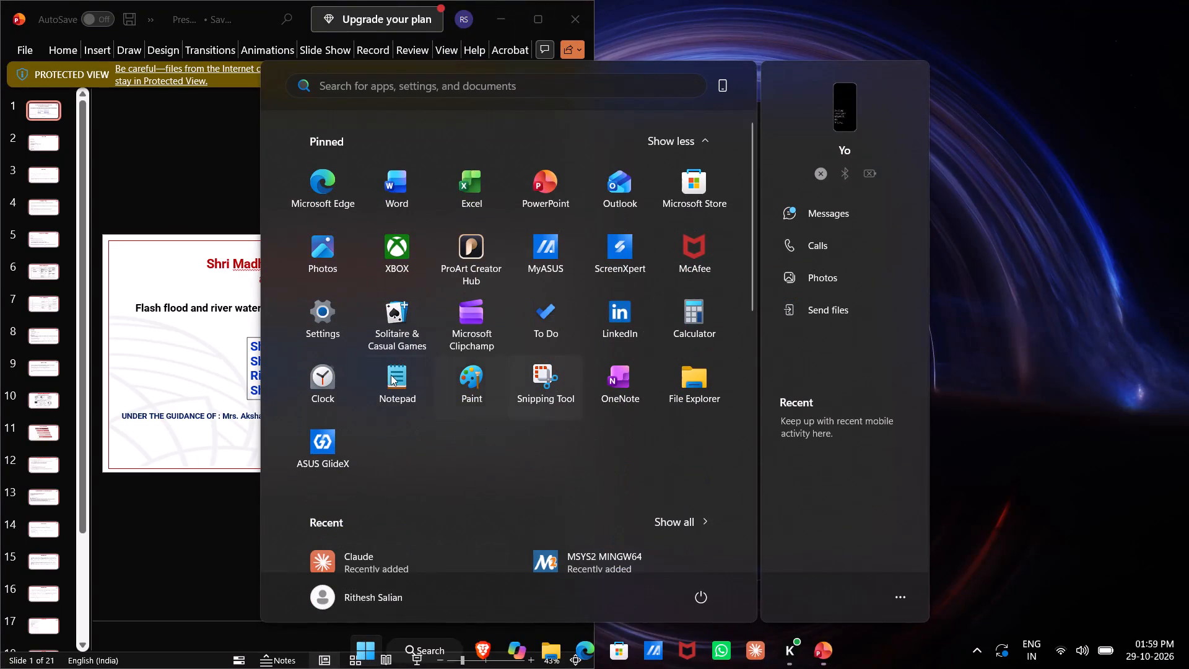
# Find the Notepad app through system search and open it alongside the presentation.
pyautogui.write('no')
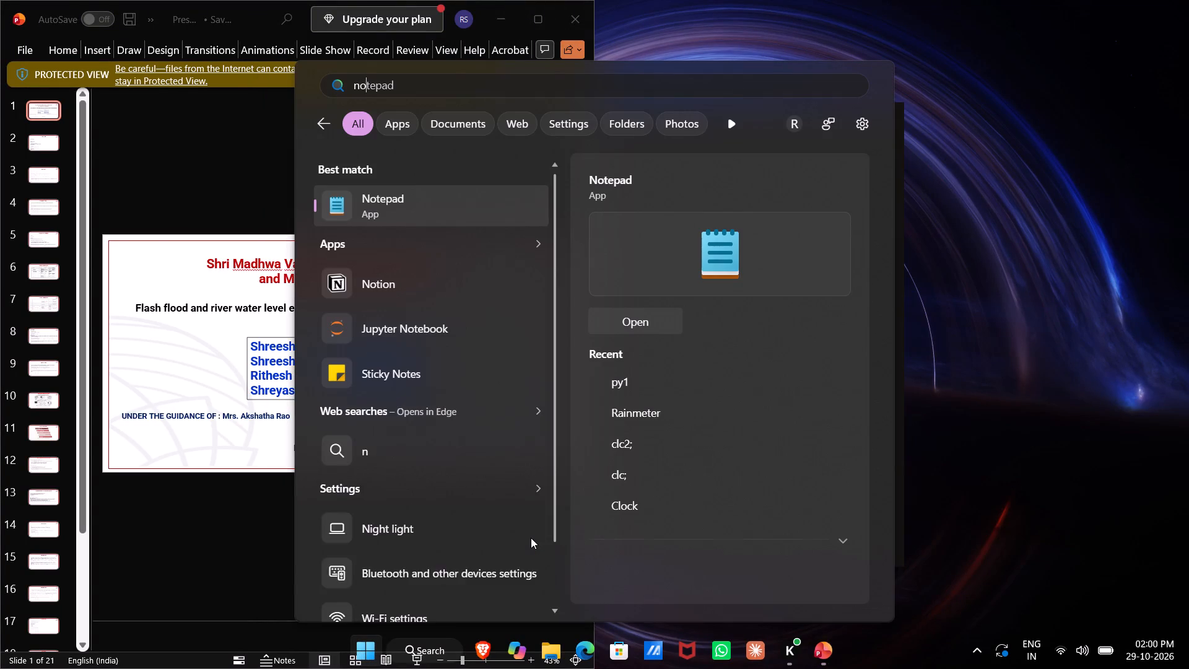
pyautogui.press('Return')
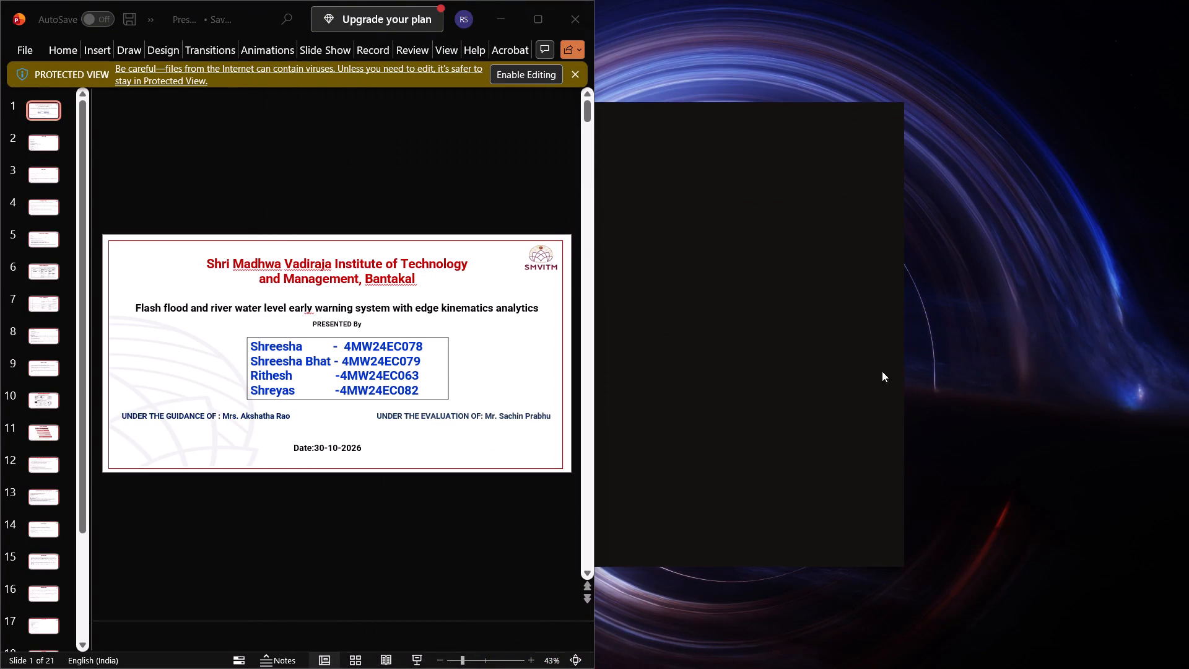
pyautogui.click(686, 318)
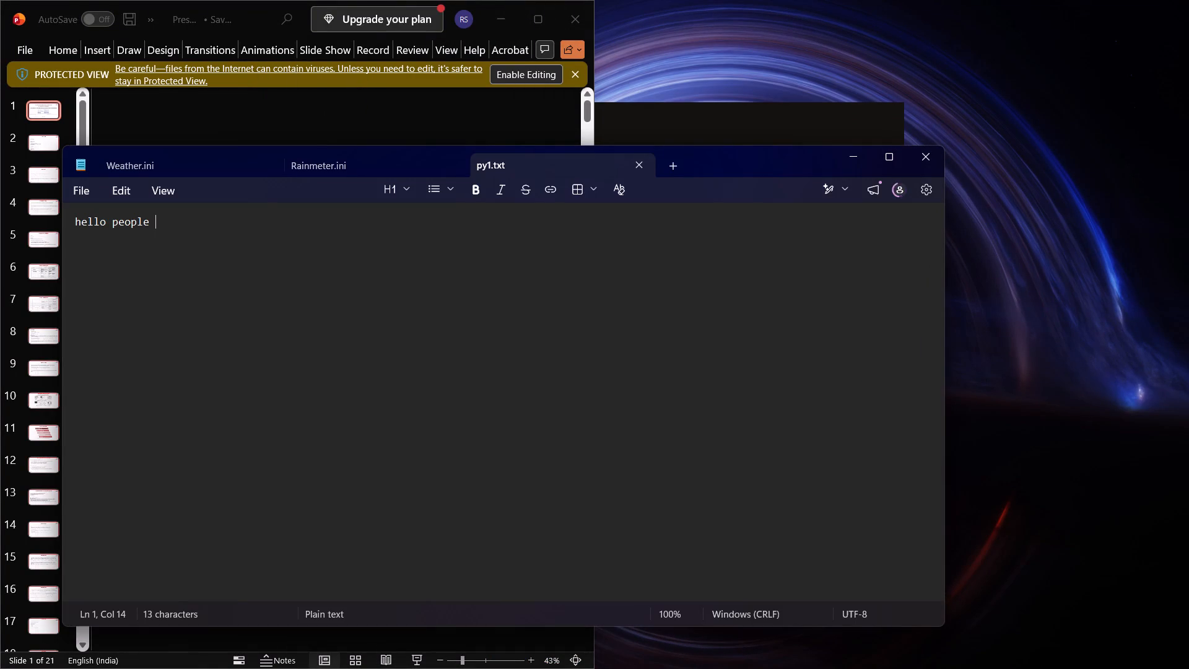
# Paste the copied list of ppt corrections into a new blank note, with its window snapped beside the presentation.
pyautogui.click(669, 162)
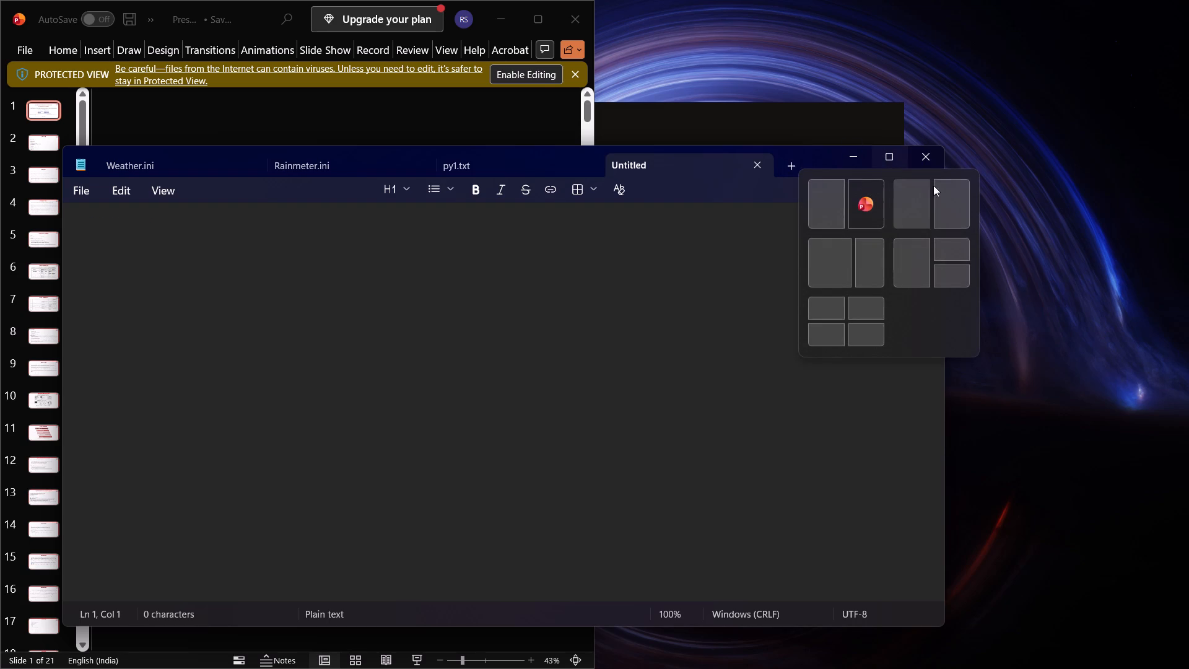
pyautogui.click(960, 202)
pyautogui.click(784, 282)
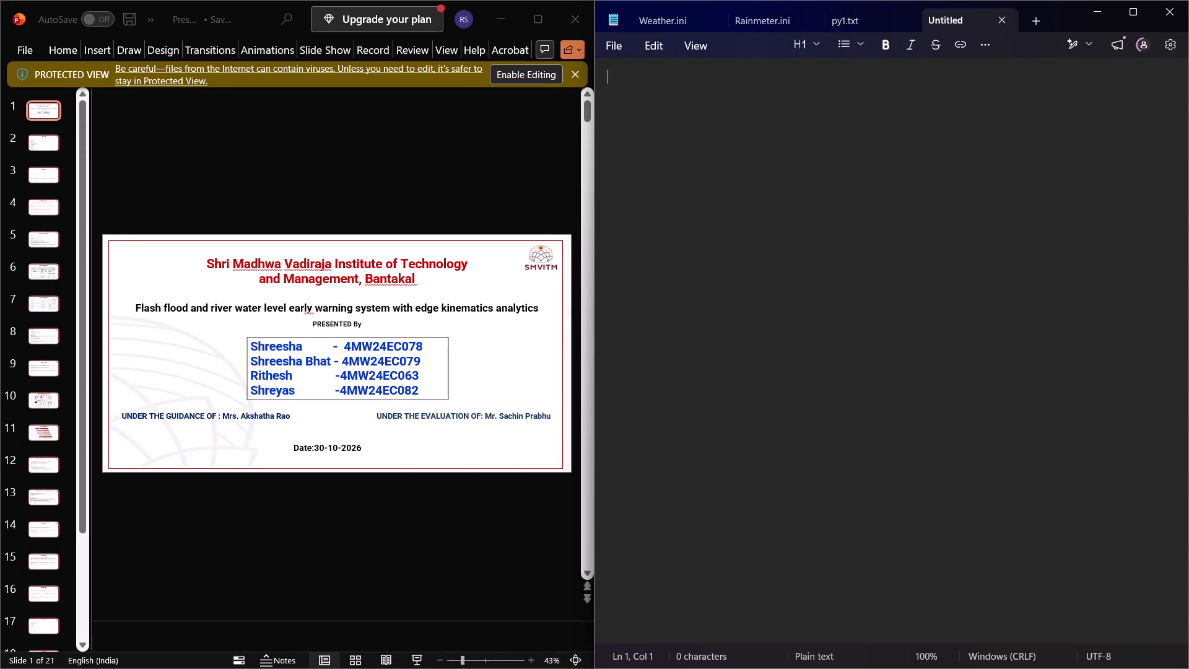
pyautogui.hotkey('ctrl', 'v')
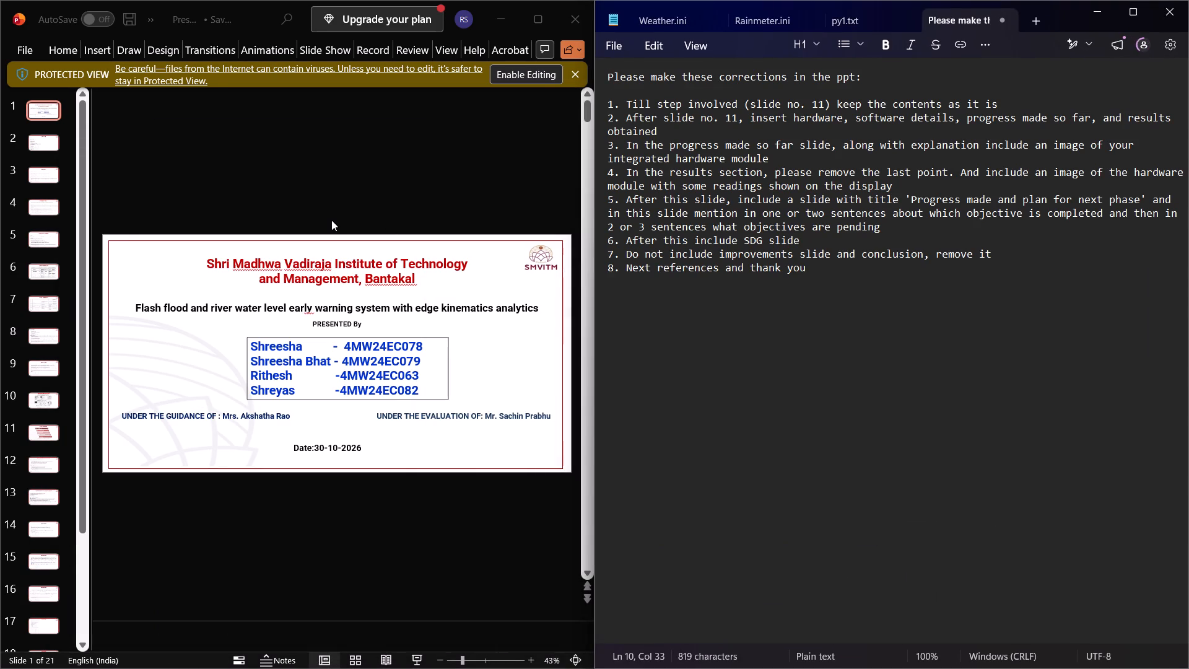
# Switch to PowerPoint, enable editing of the protected presentation, and snap its window beside the corrections note.
pyautogui.click(549, 69)
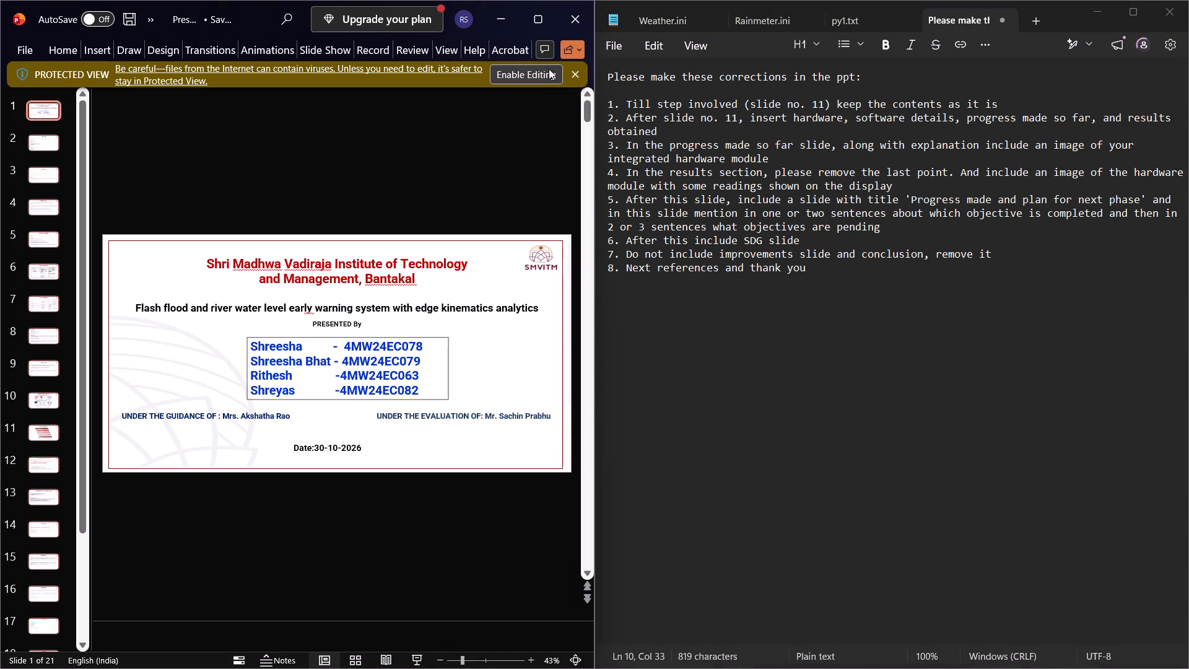
pyautogui.click(549, 69)
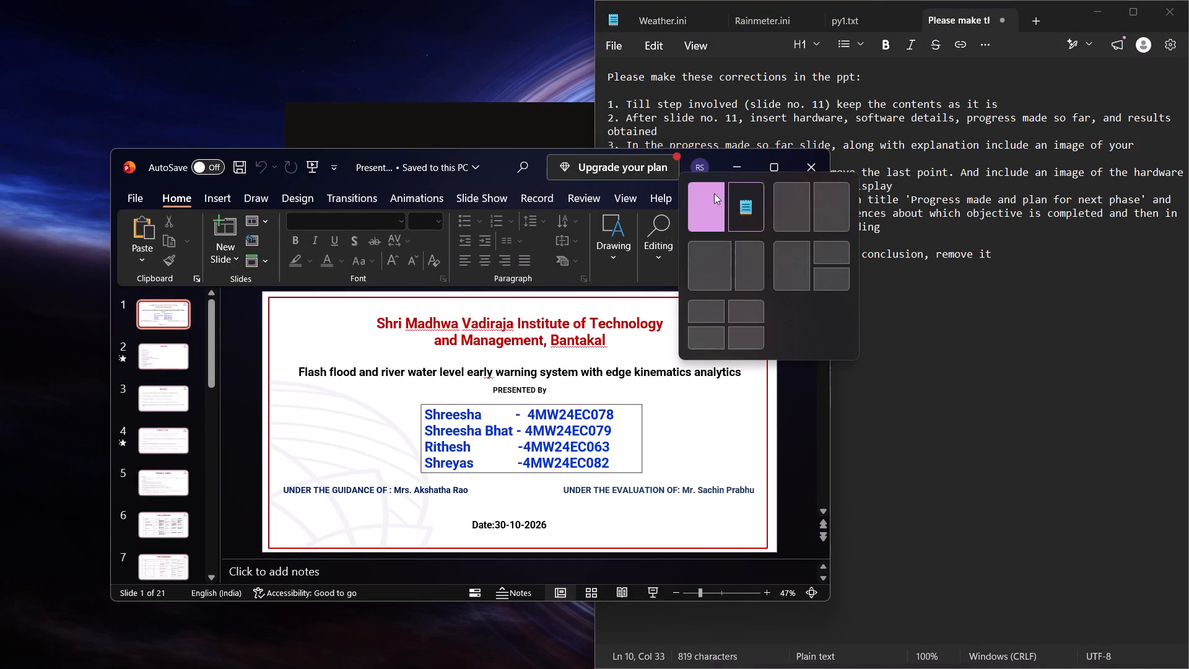
pyautogui.click(714, 193)
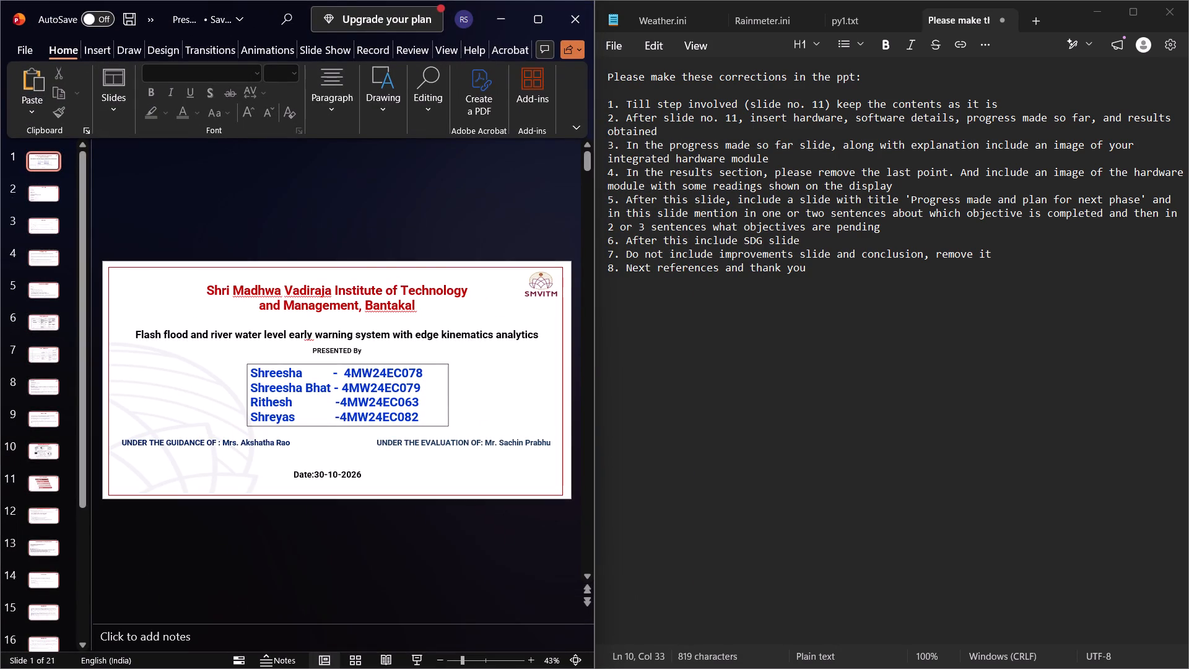
# Move the Hardware and Software slides directly after the Steps Involved slide, as slides 12 and 13.
pyautogui.click(50, 491)
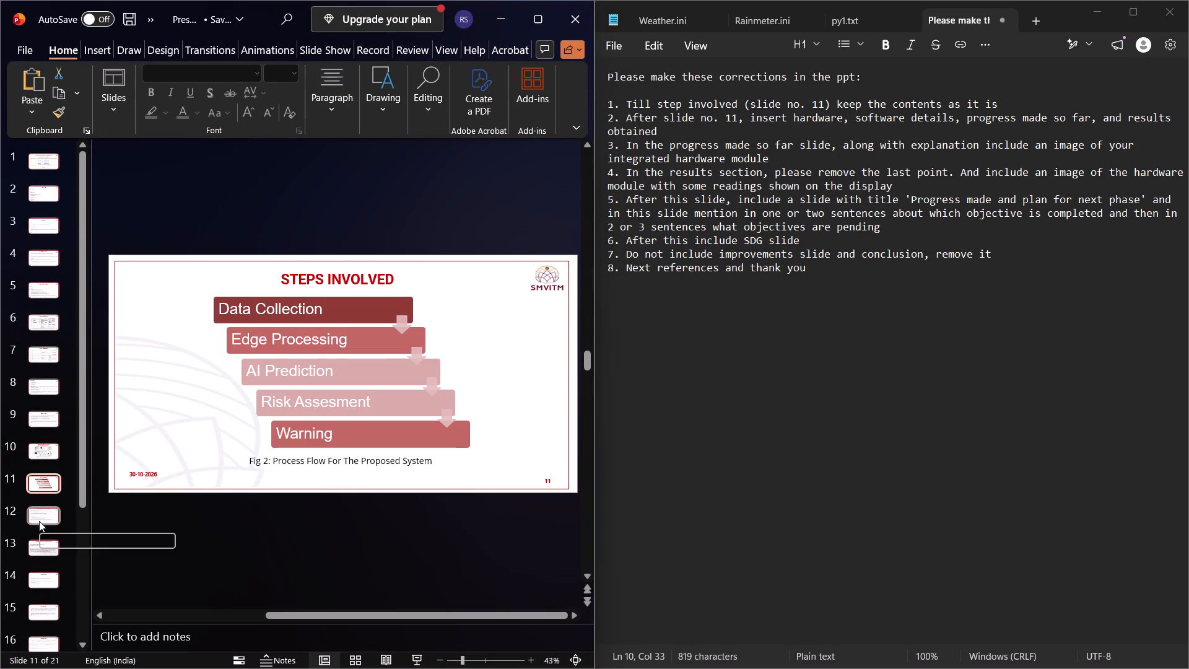
pyautogui.click(39, 521)
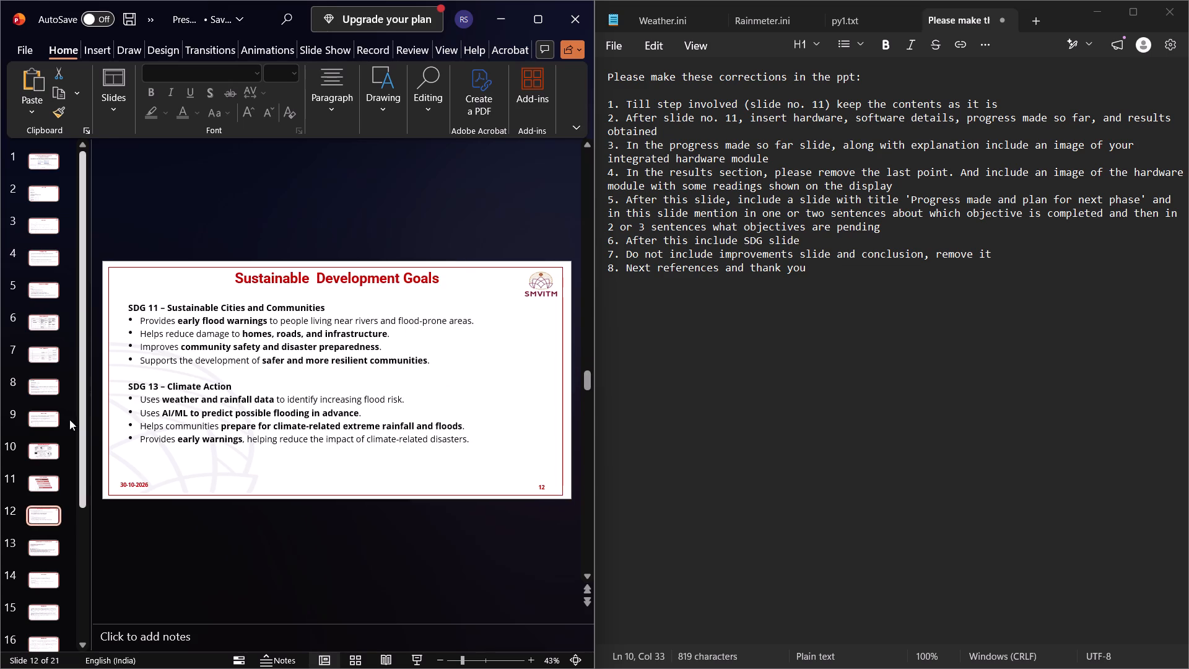
pyautogui.scroll(-12, 70, 430)
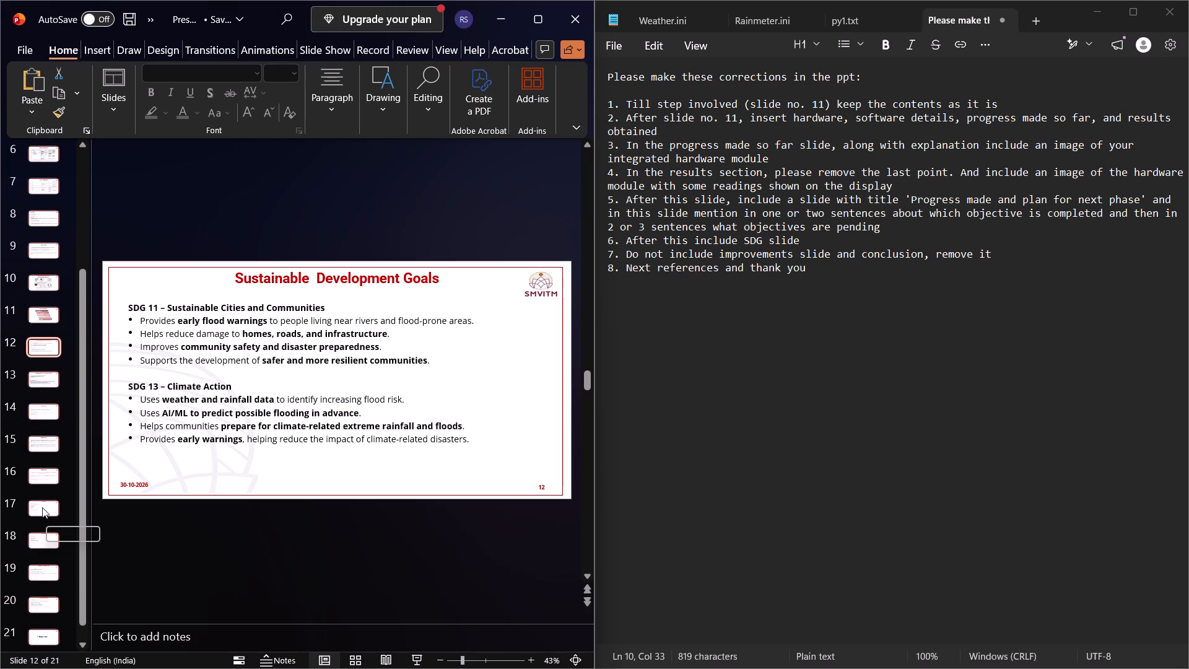
pyautogui.moveTo(42, 507); pyautogui.dragTo(41, 341)
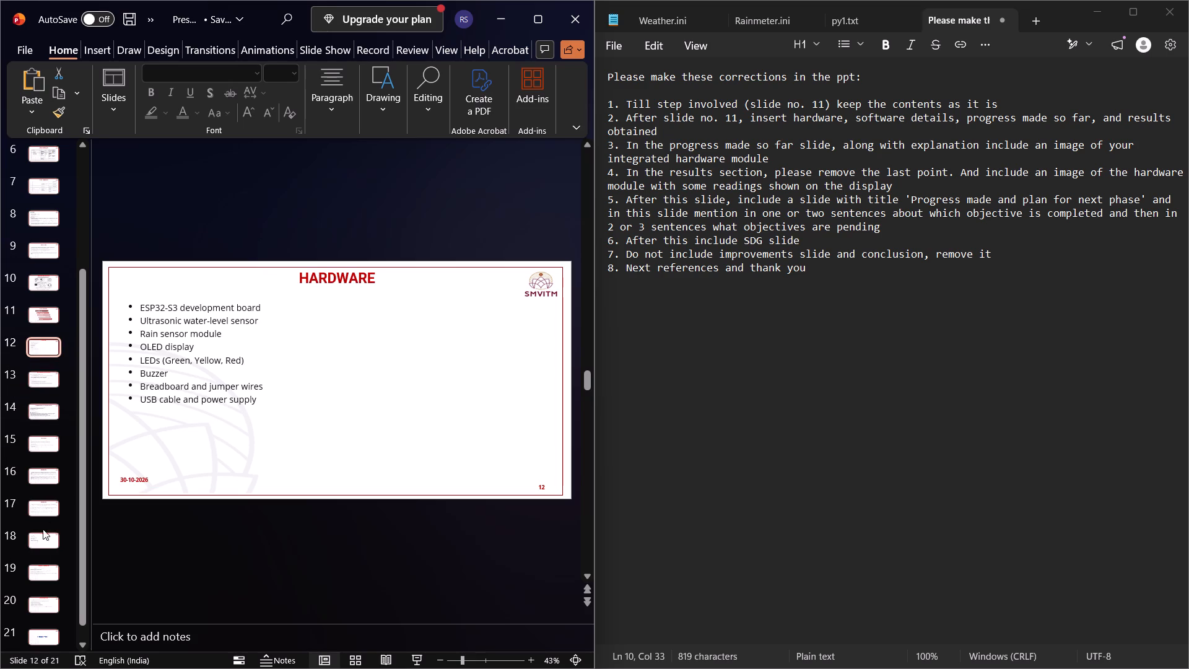
pyautogui.moveTo(44, 535); pyautogui.dragTo(46, 361)
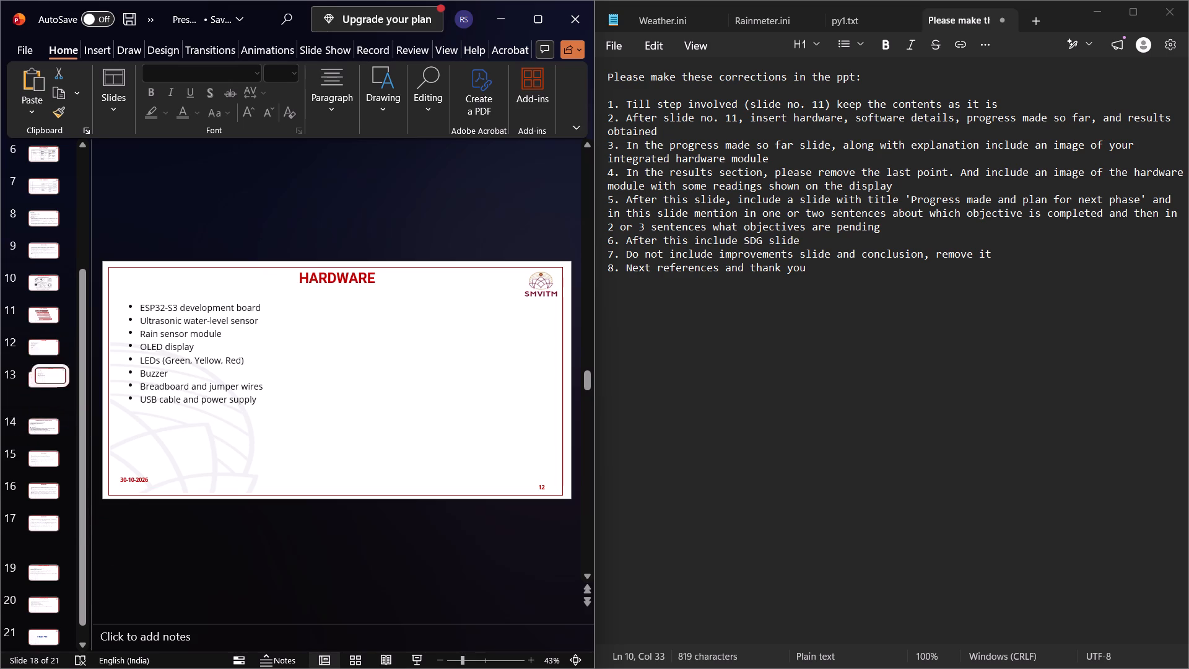
pyautogui.moveTo(46, 361); pyautogui.dragTo(45, 362)
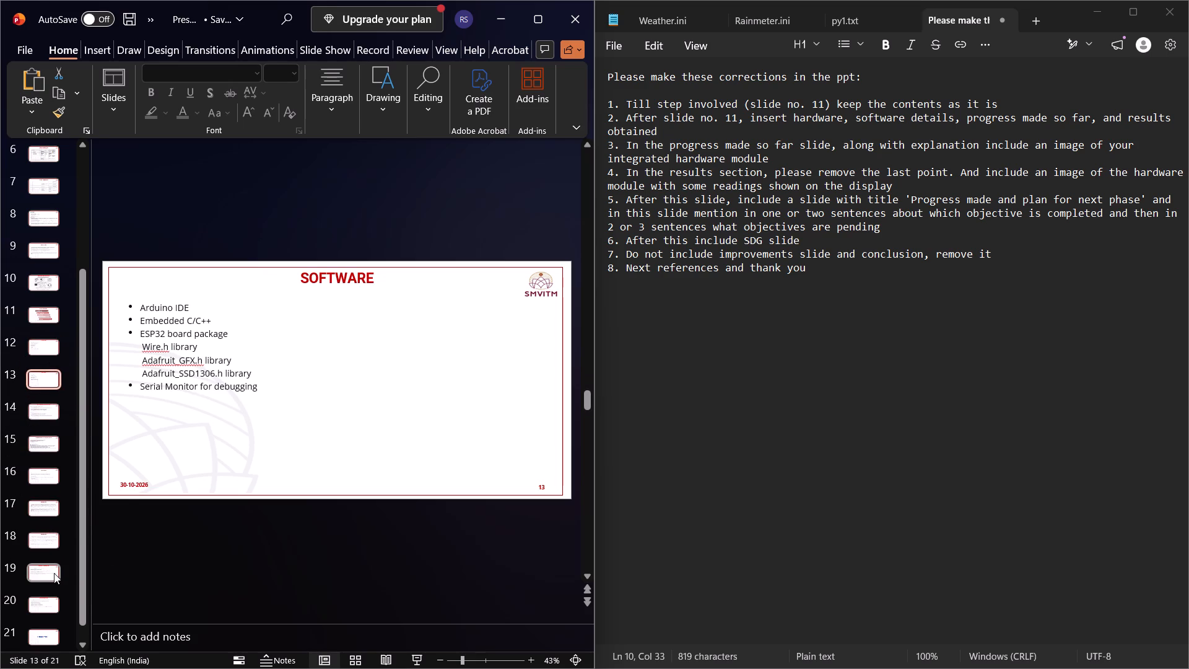
# Move the Progress Made So Far slide directly after the Software slide, as slide 14.
pyautogui.moveTo(54, 573); pyautogui.dragTo(68, 403)
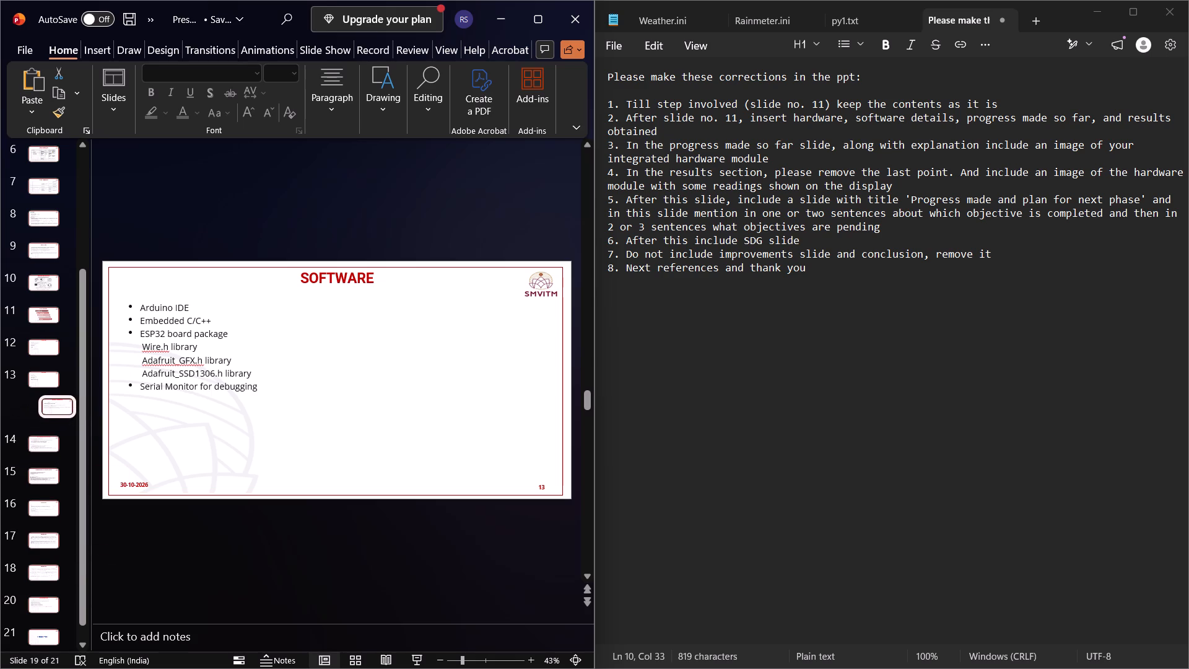
pyautogui.moveTo(68, 403); pyautogui.dragTo(56, 396)
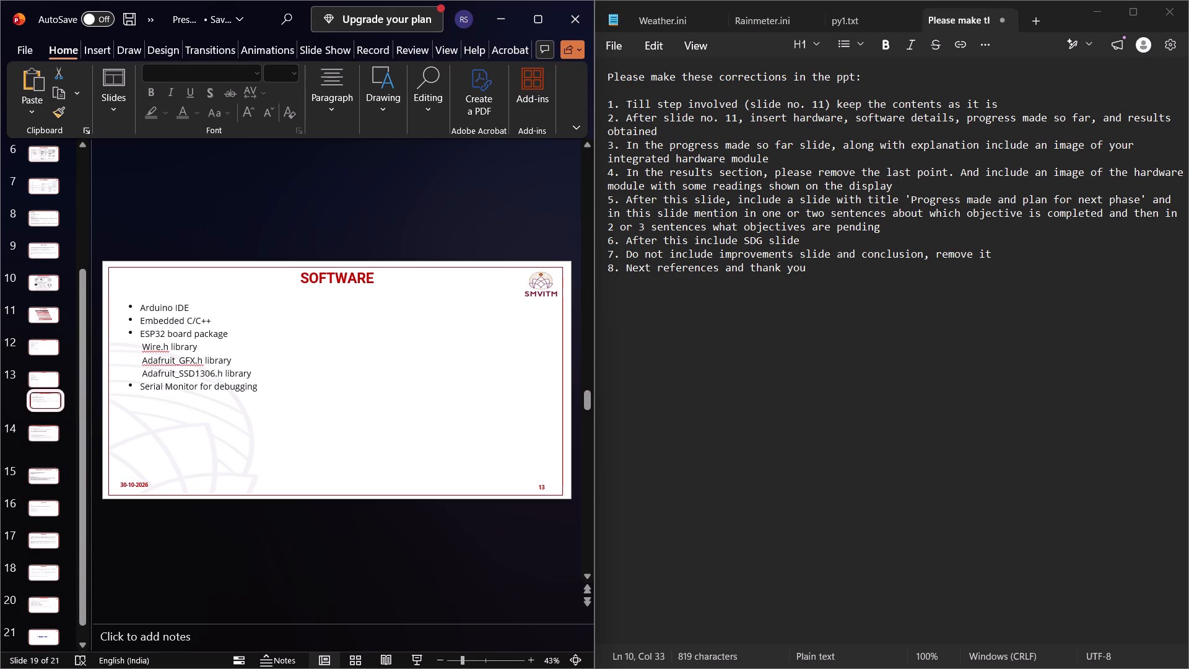
pyautogui.moveTo(56, 396); pyautogui.dragTo(56, 401)
pyautogui.click(56, 401)
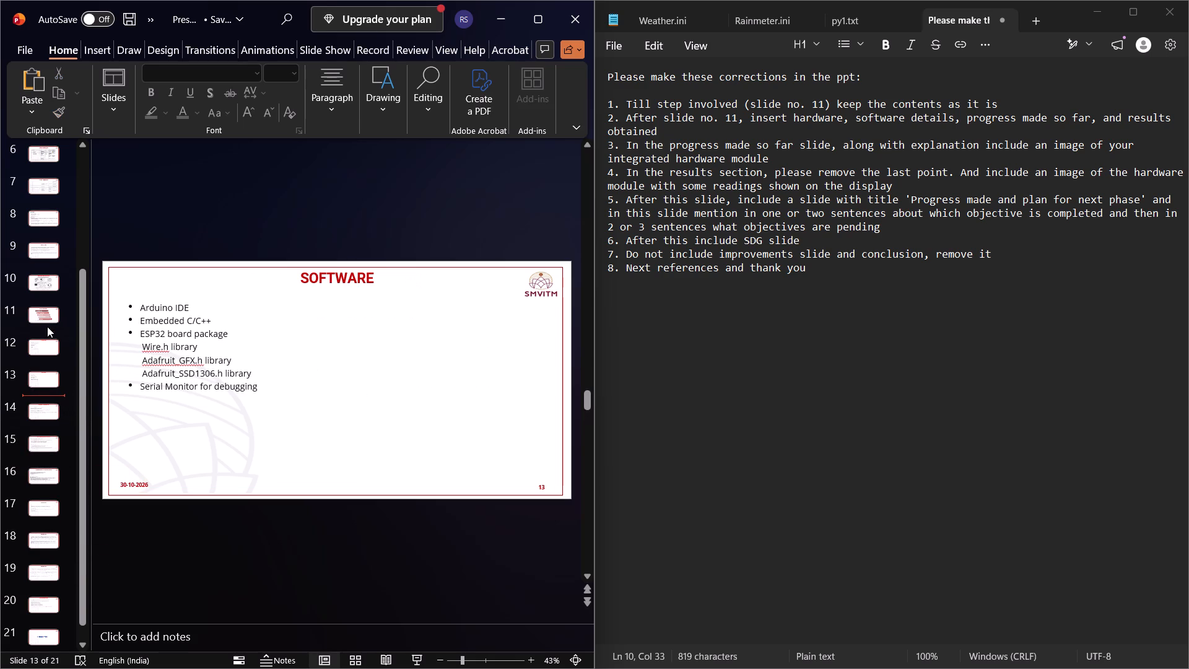
# Review slides 12 to 14 and move the Results Obtained slide directly after Progress Made So Far, as slide 15.
pyautogui.click(45, 339)
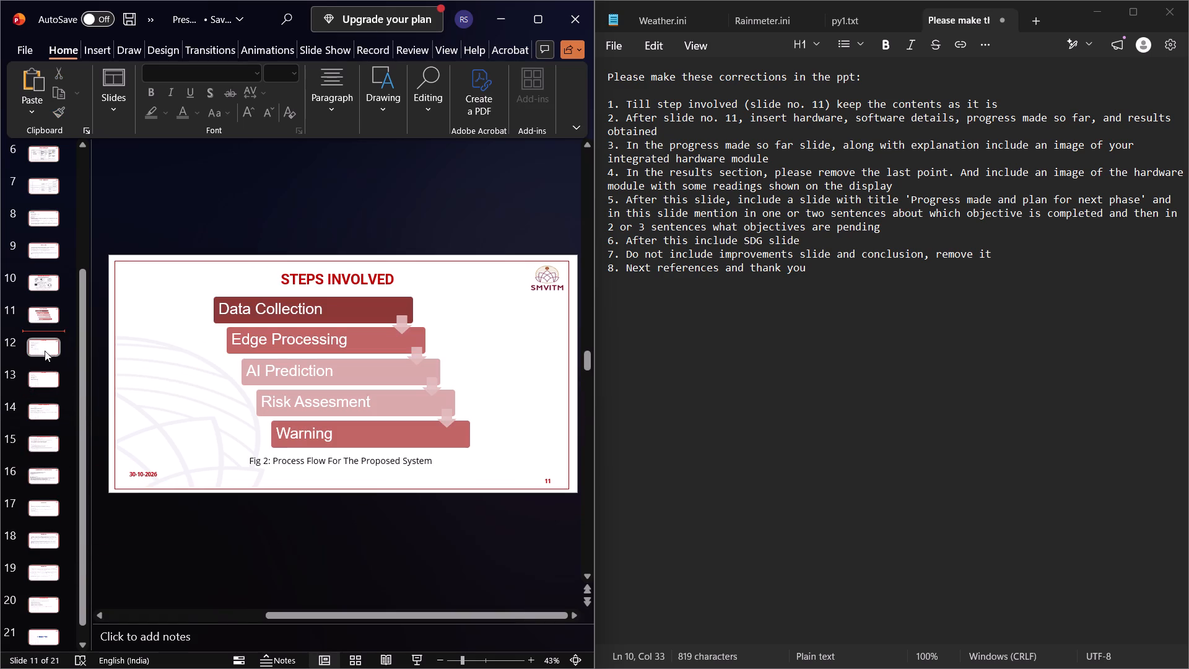
pyautogui.click(45, 347)
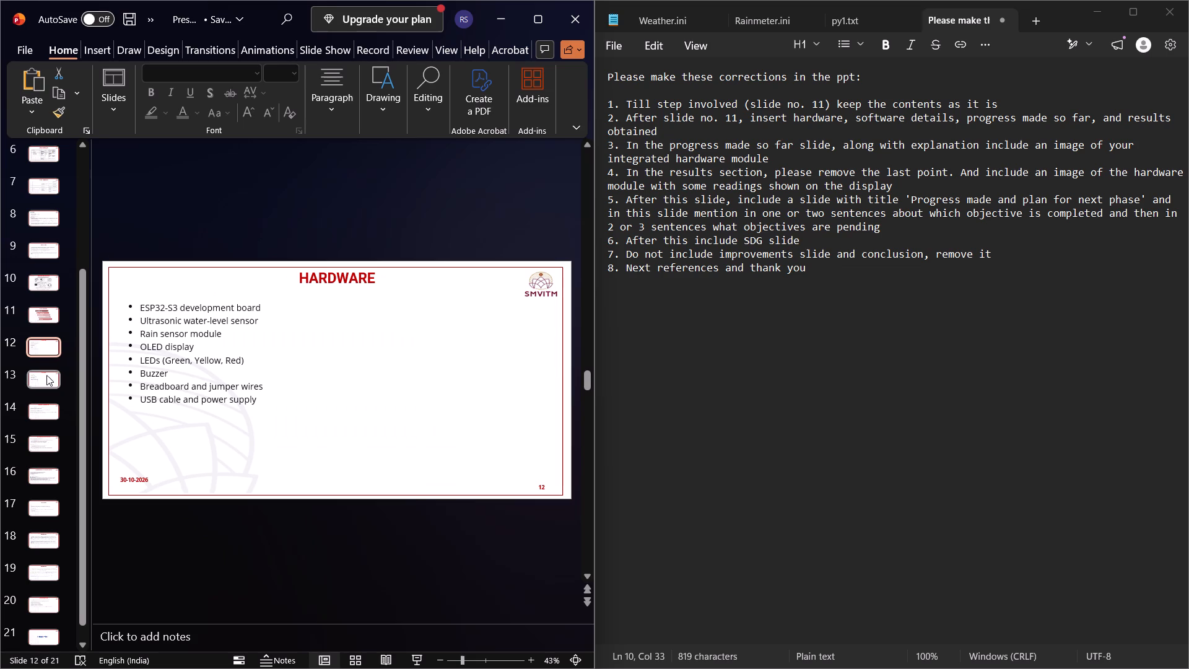
pyautogui.click(47, 375)
pyautogui.click(37, 404)
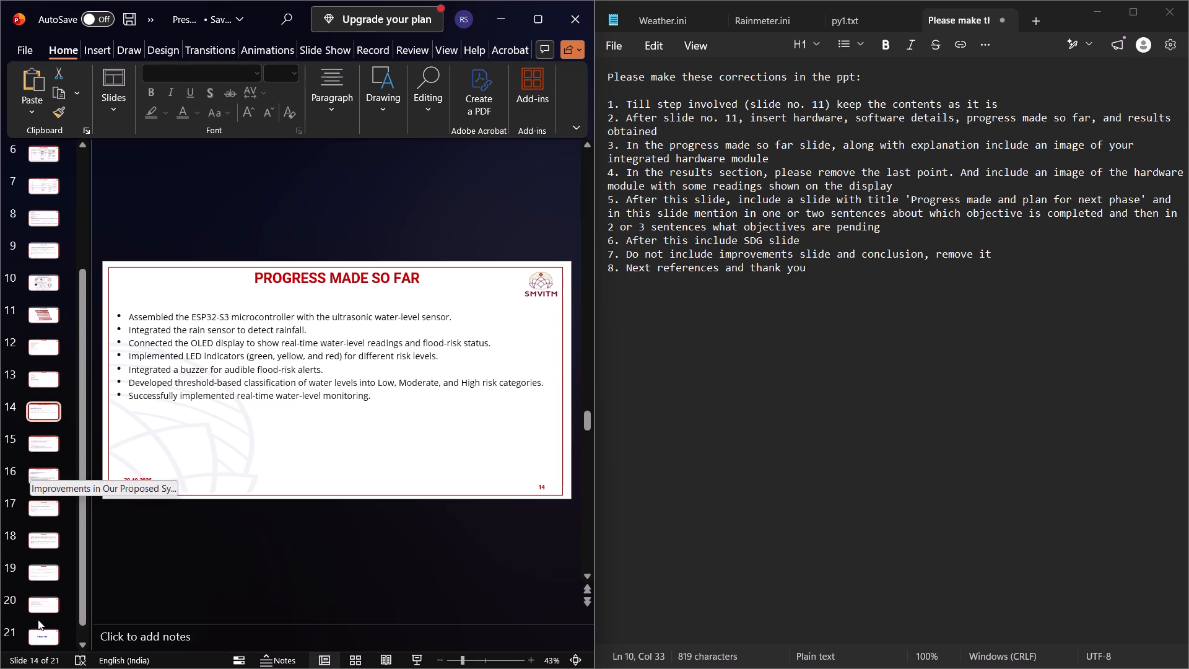
pyautogui.click(37, 602)
pyautogui.moveTo(37, 602); pyautogui.dragTo(41, 463)
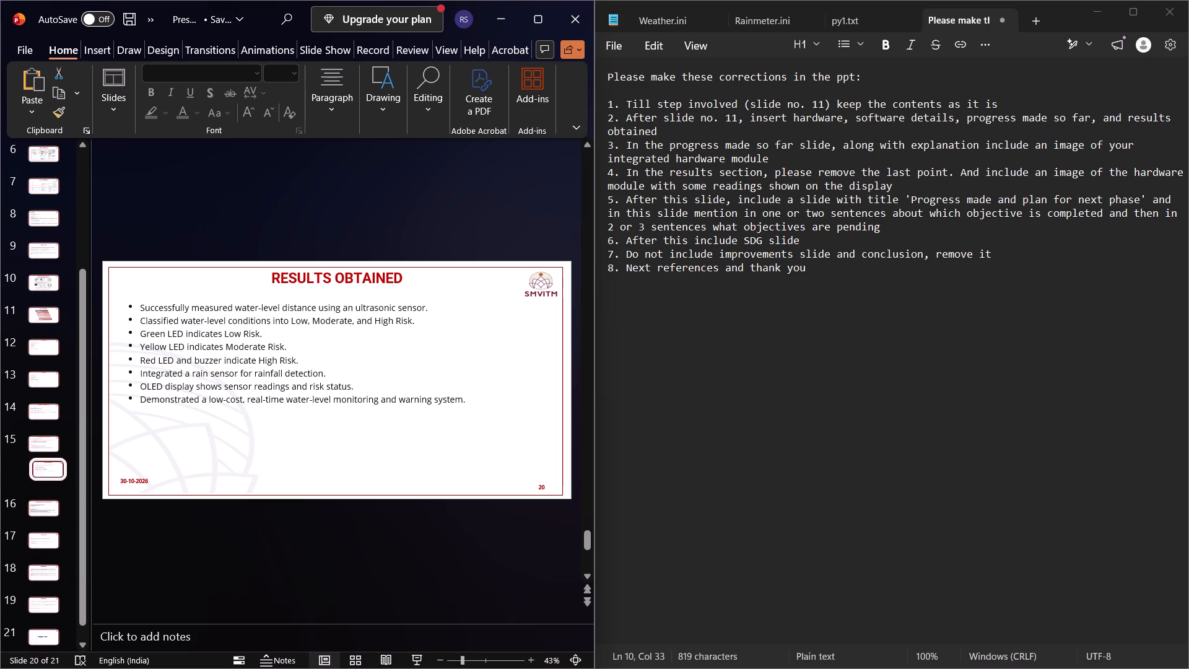
pyautogui.moveTo(41, 463); pyautogui.dragTo(43, 433)
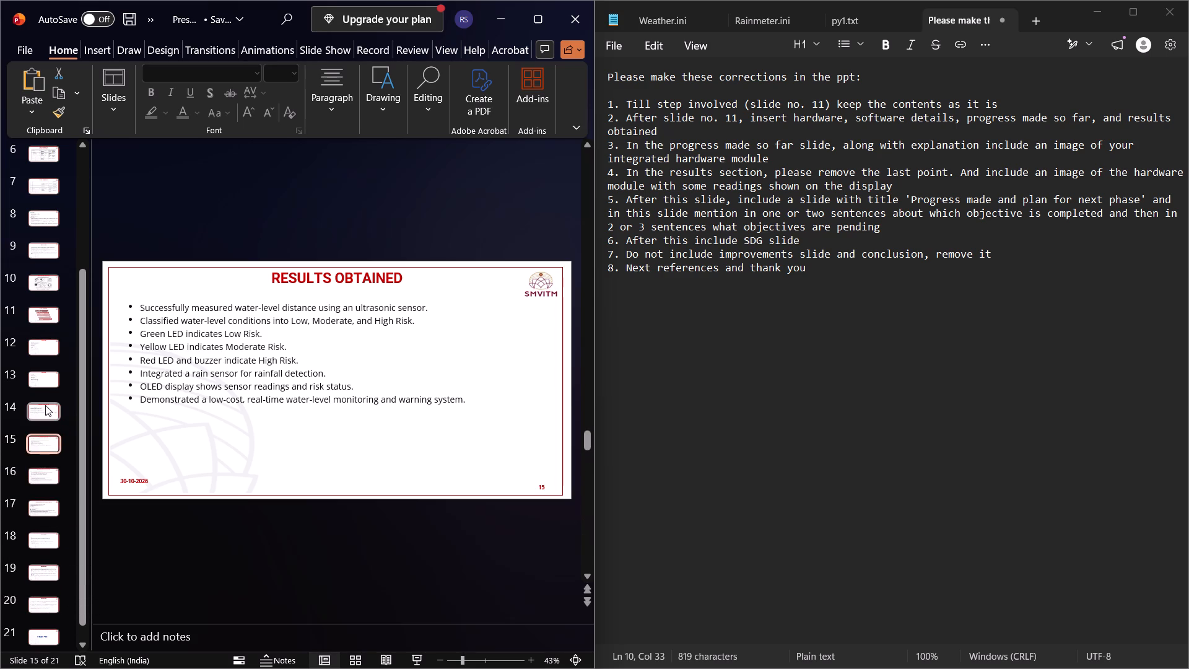
# Delete the last bullet point on the Results Obtained slide, about the low-cost, real-time monitoring and warning system, including its empty line.
pyautogui.click(45, 405)
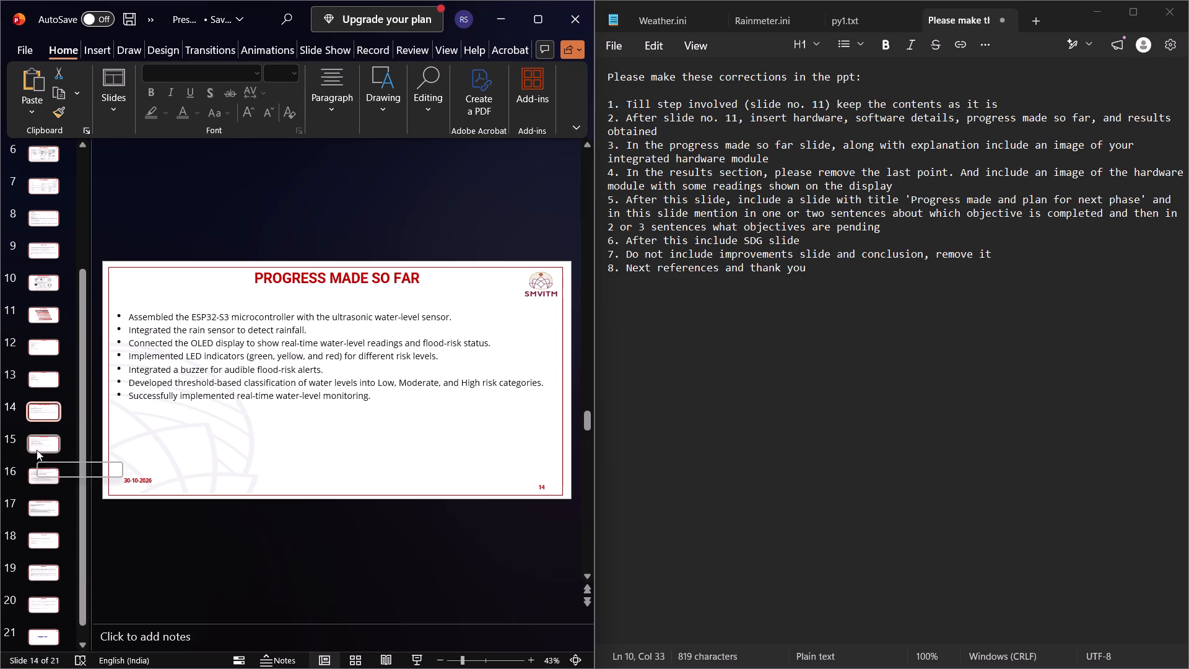
pyautogui.click(37, 450)
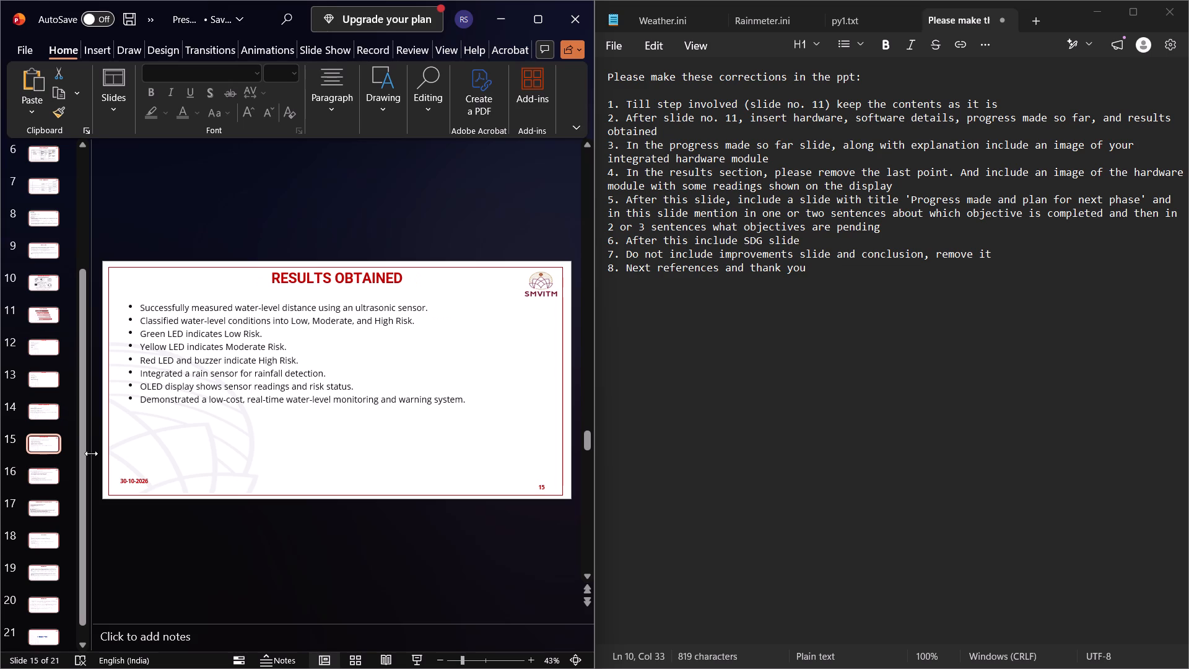
pyautogui.click(45, 405)
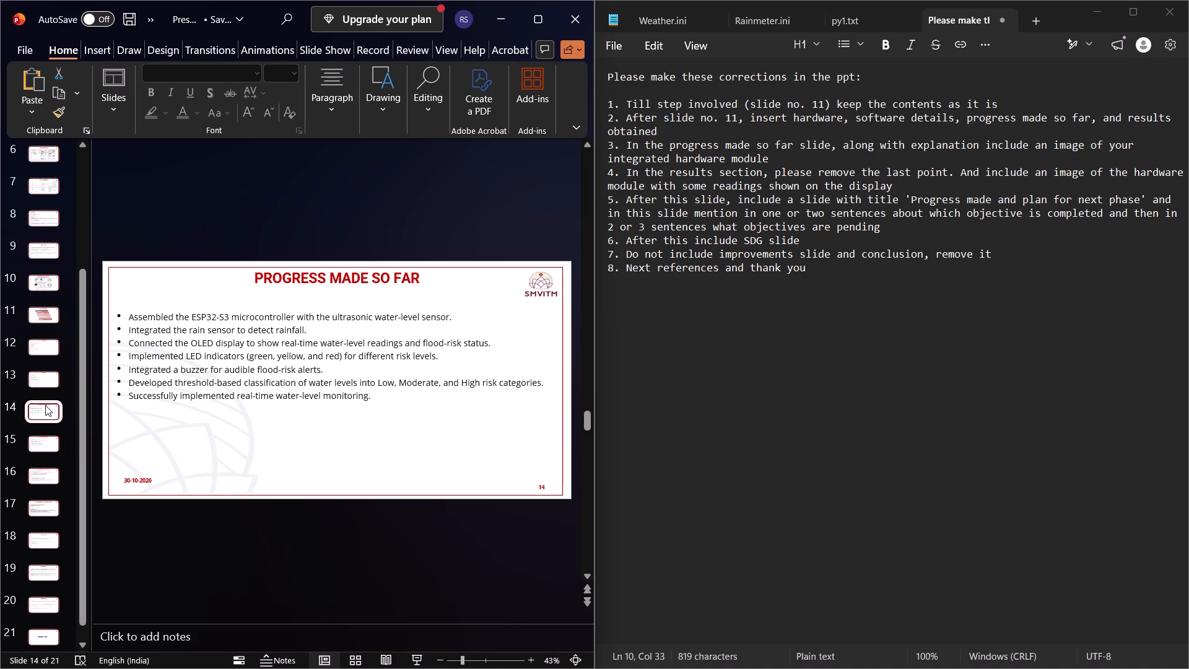
pyautogui.click(51, 440)
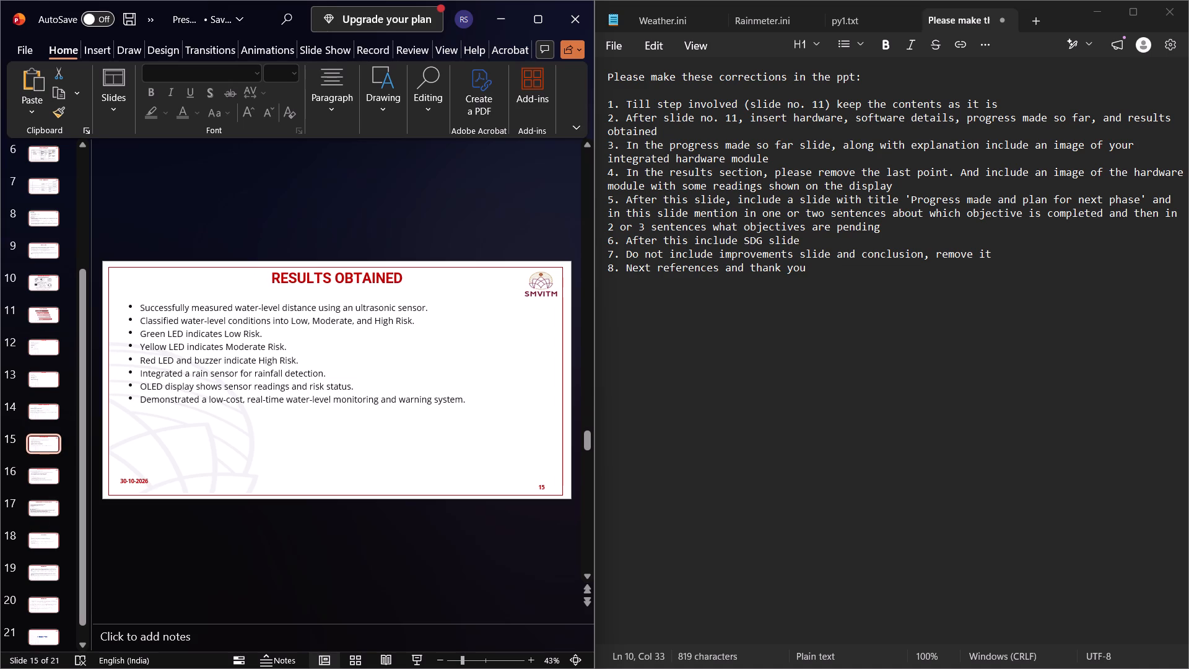
pyautogui.moveTo(139, 399); pyautogui.dragTo(473, 398)
pyautogui.press('BackSpace')
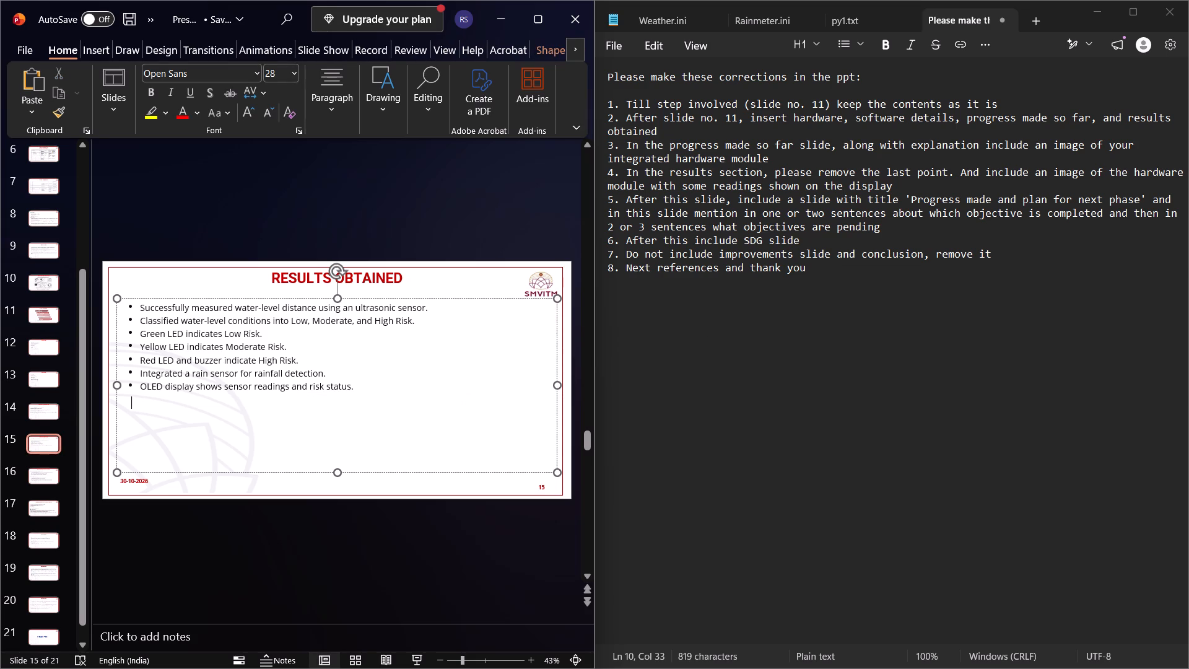
pyautogui.press('BackSpace')
# Delete the Conclusion slide that precedes the References slides.
pyautogui.scroll(-1, 45, 487)
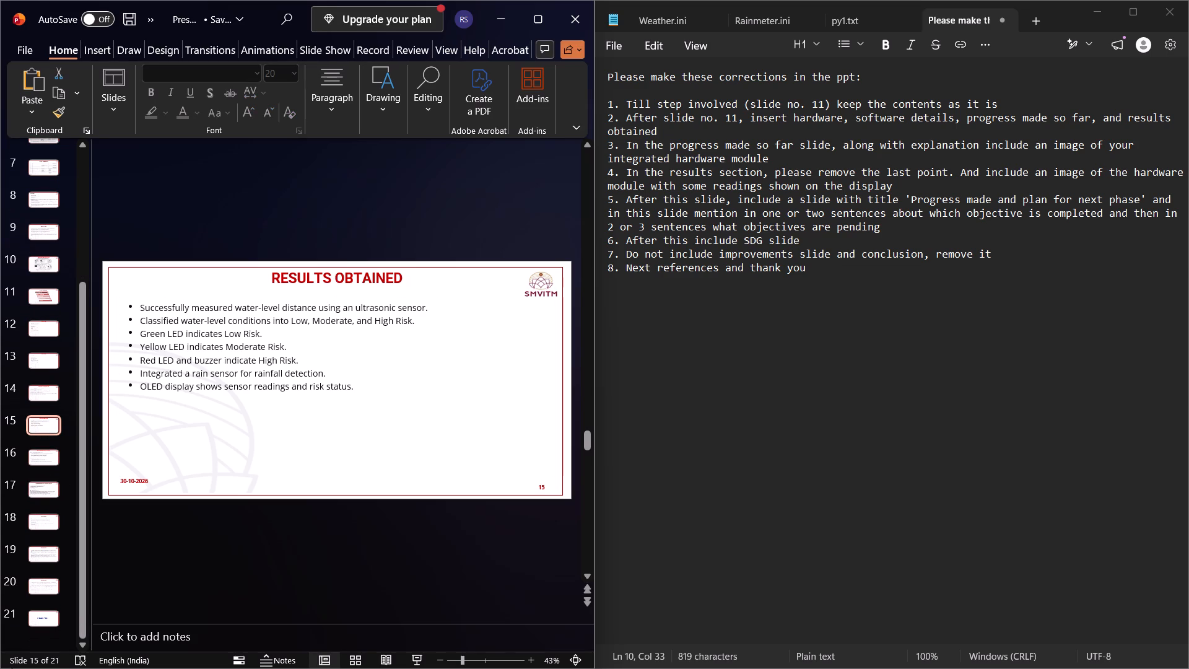
pyautogui.click(46, 585)
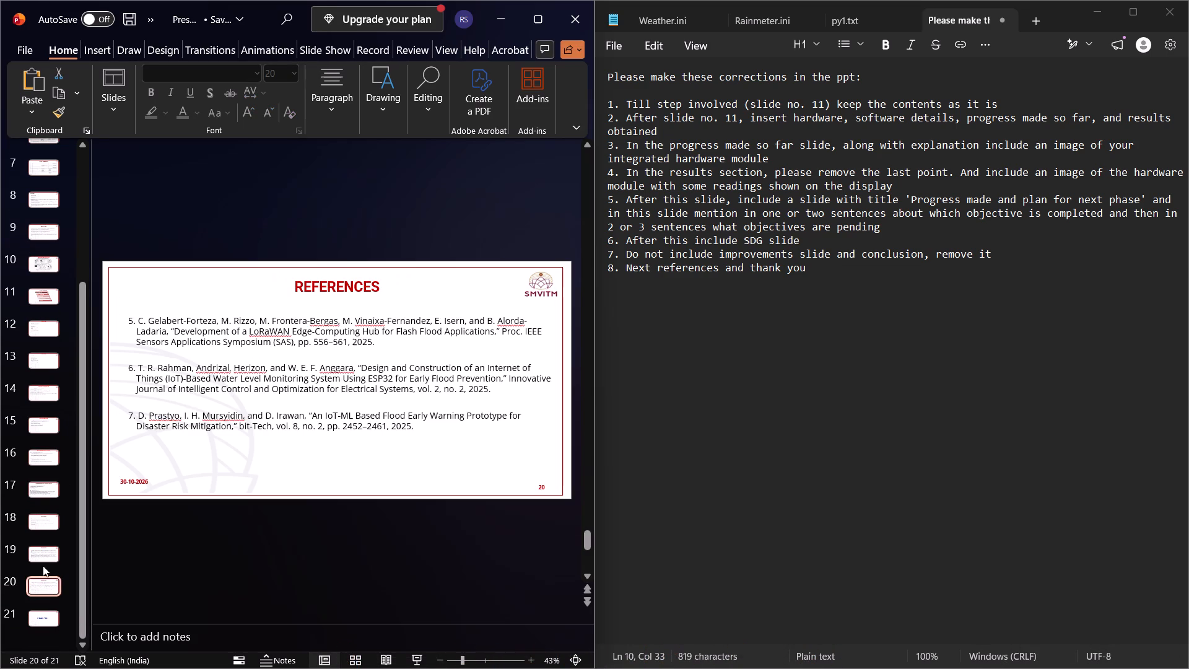
pyautogui.click(45, 552)
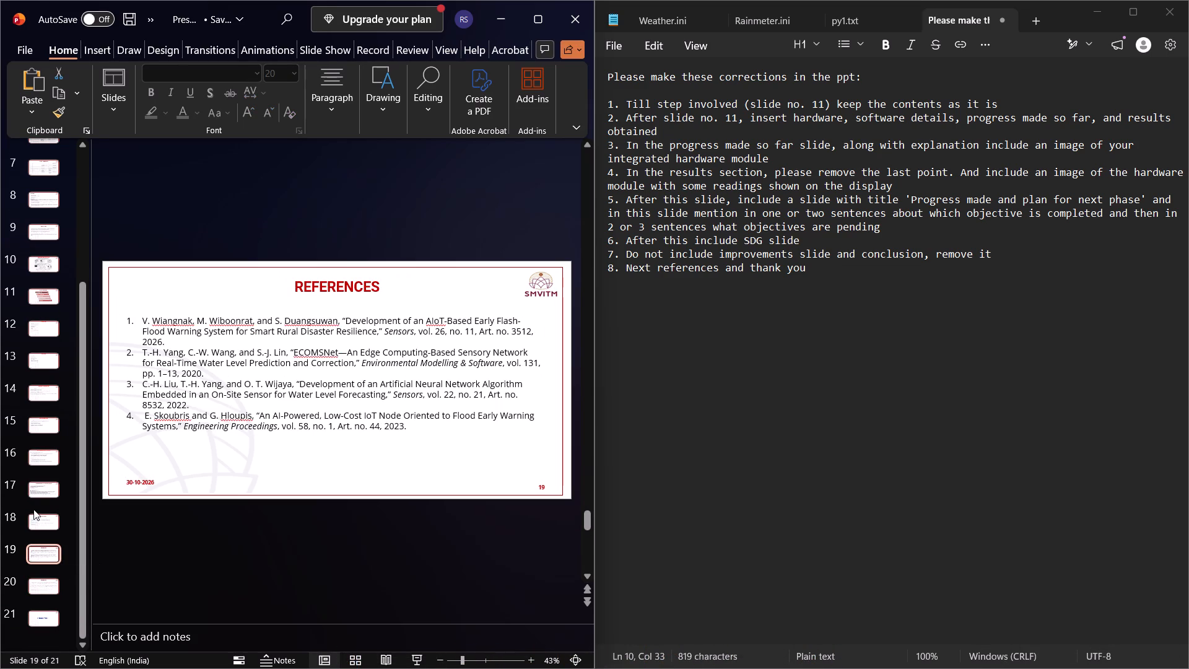
pyautogui.click(37, 517)
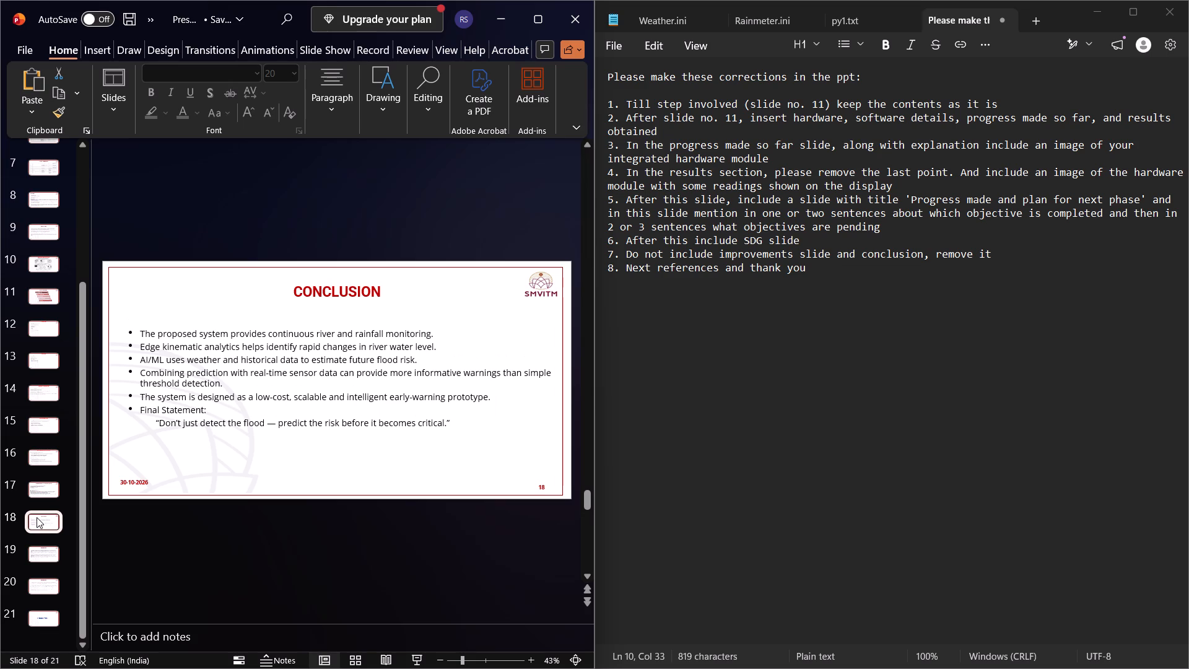
pyautogui.rightClick(37, 517)
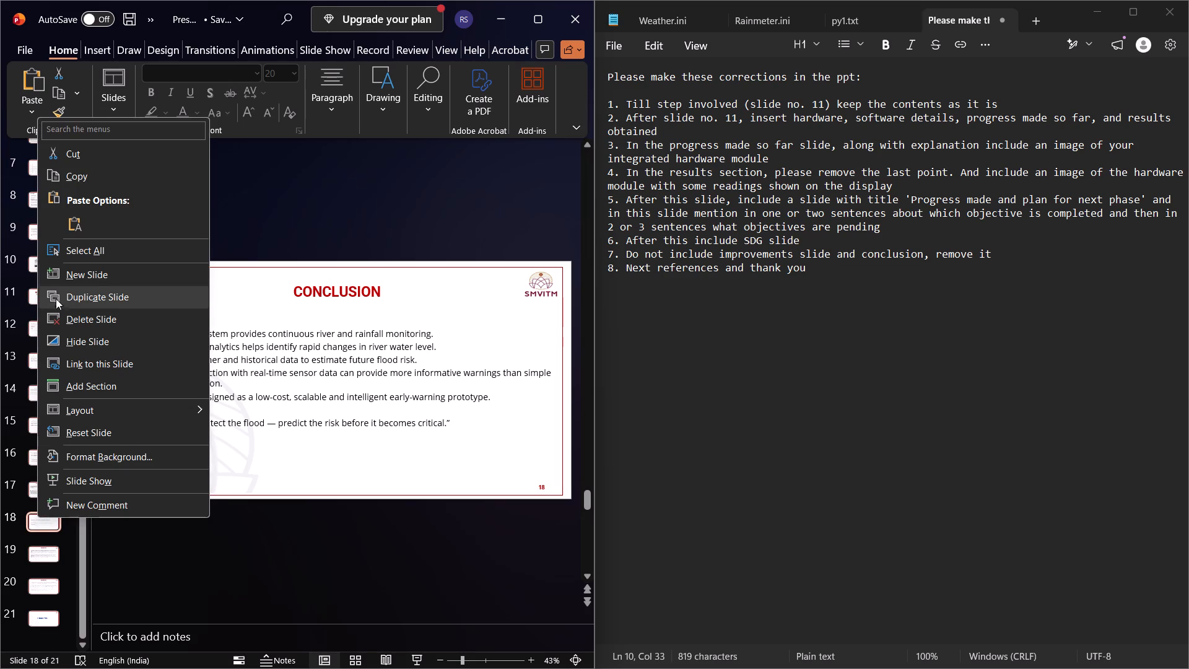
pyautogui.click(94, 320)
# Delete the "Improvements in Our Proposed System" slide.
pyautogui.click(40, 581)
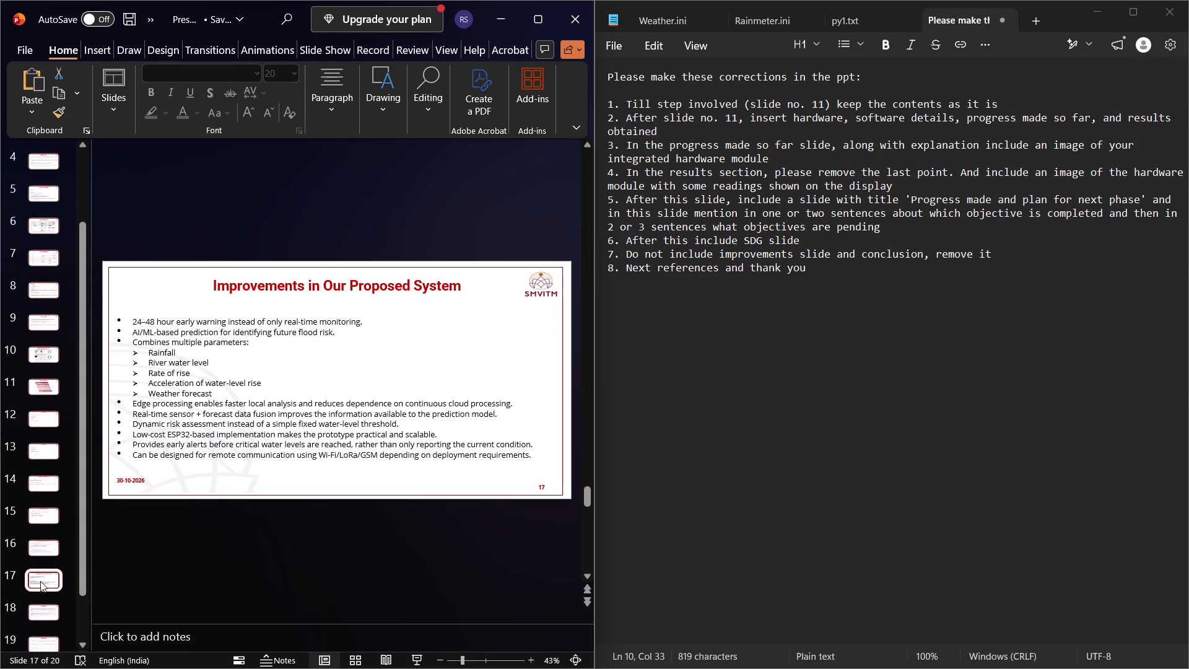
pyautogui.rightClick(40, 581)
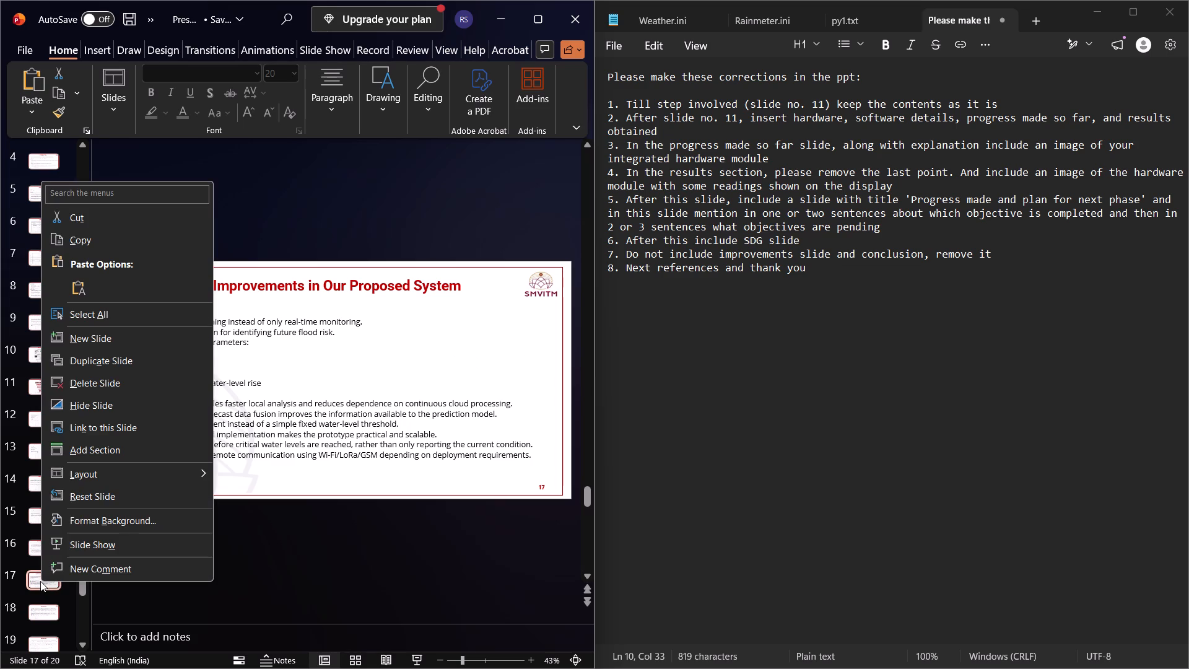
pyautogui.click(95, 377)
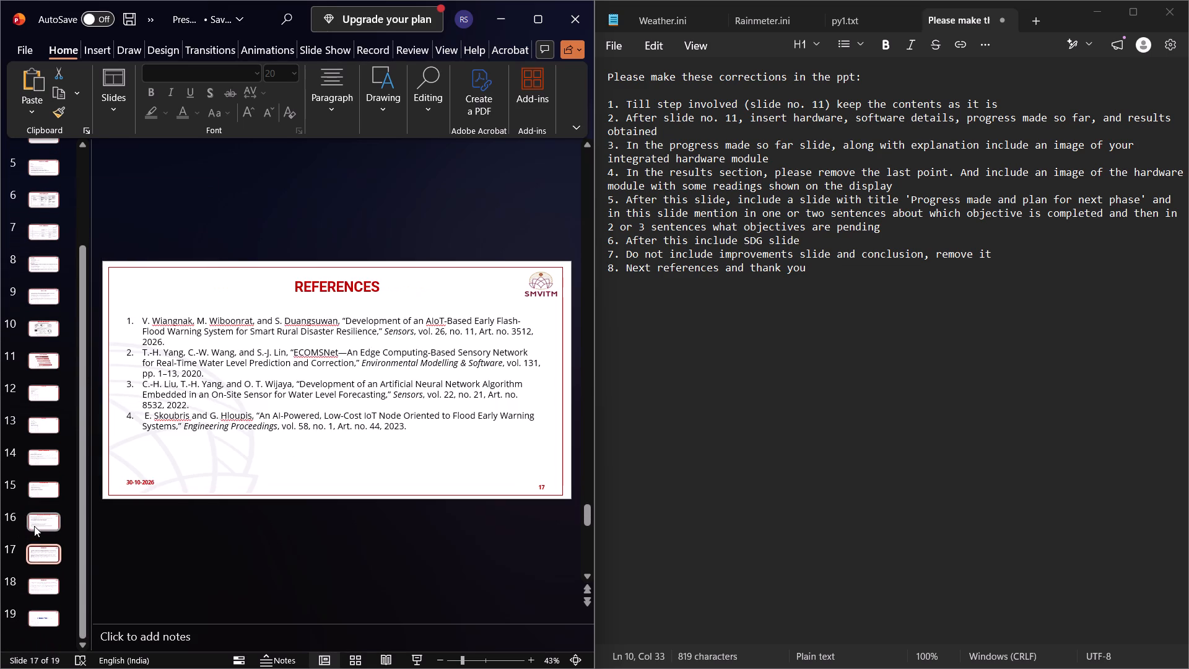
# Insert a new blank slide directly after the Results Obtained slide, as slide 16.
pyautogui.click(34, 526)
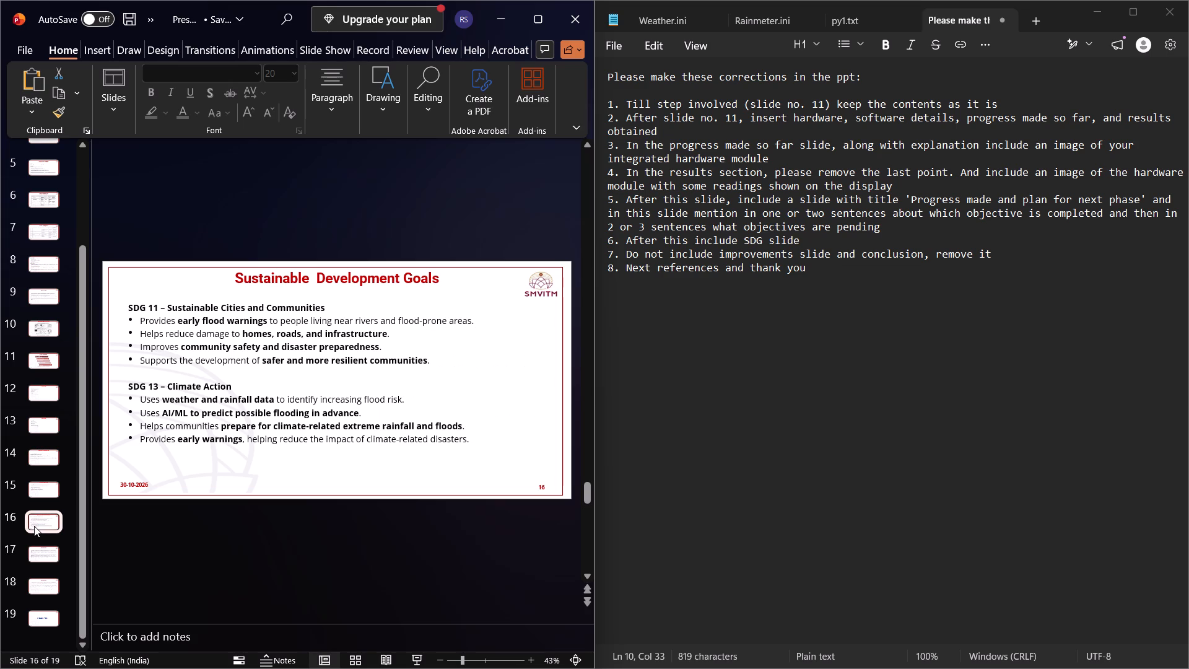
pyautogui.click(49, 481)
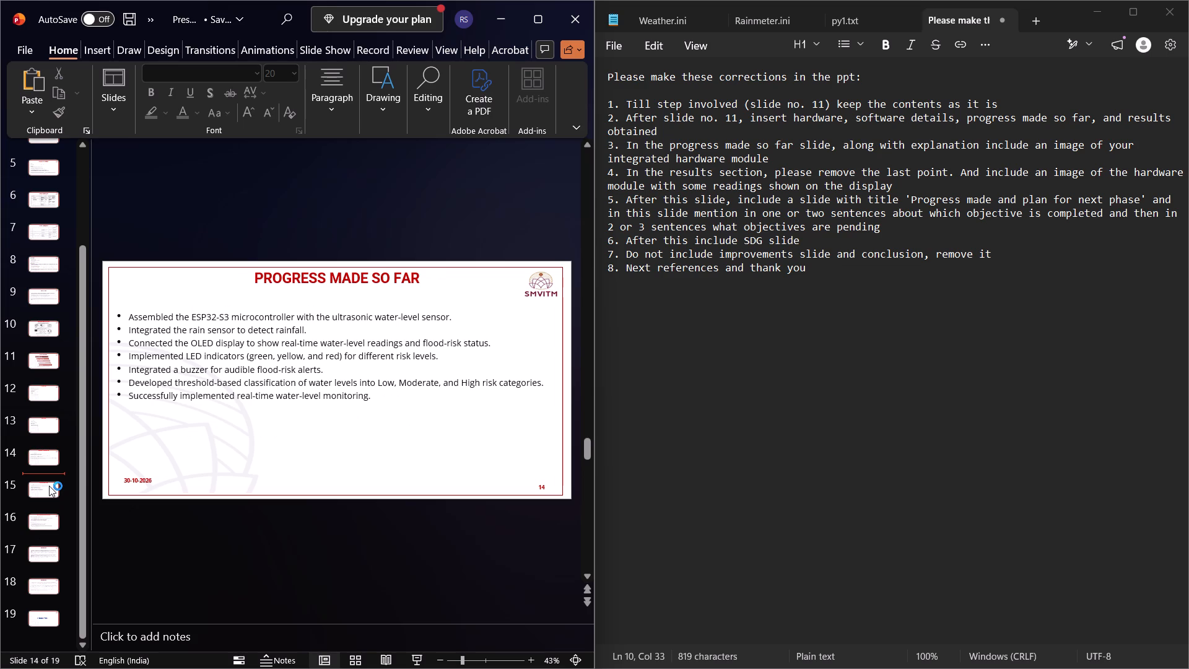
pyautogui.click(35, 489)
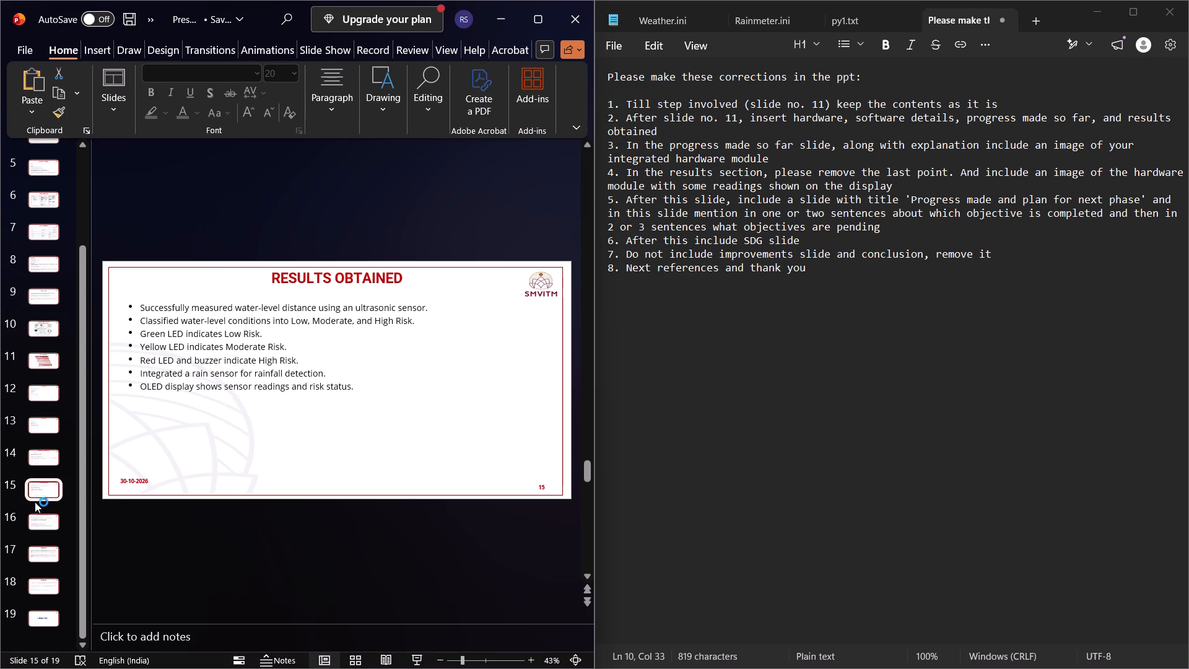
pyautogui.rightClick(35, 504)
pyautogui.hscroll(1, 35, 504)
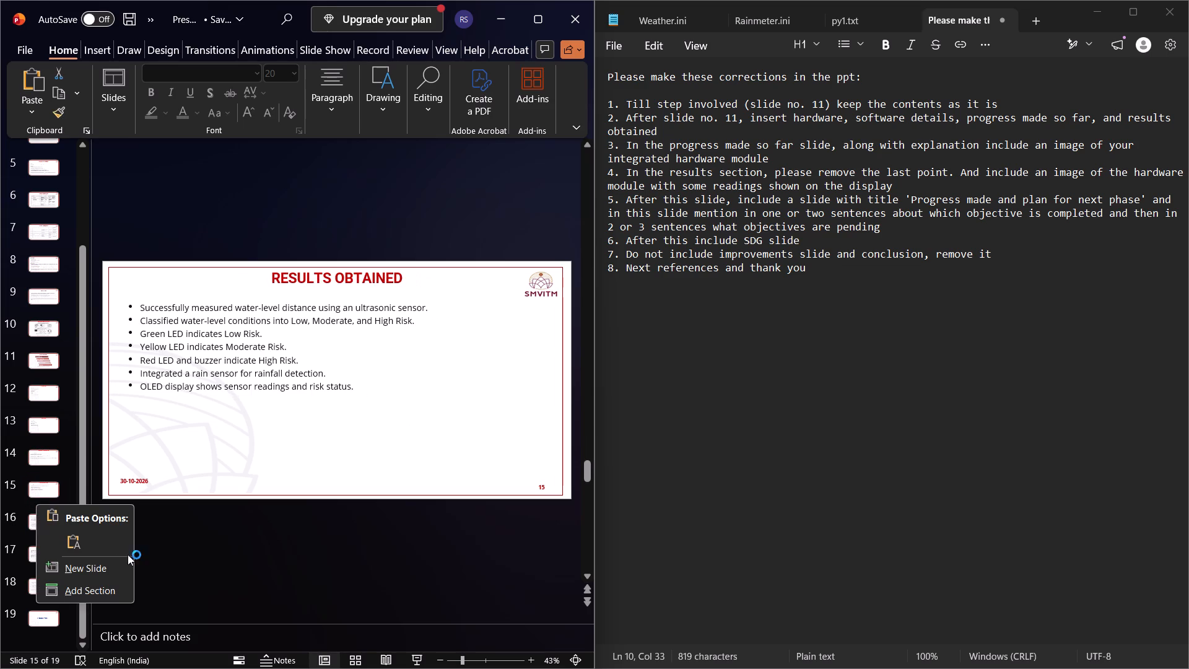
pyautogui.click(89, 577)
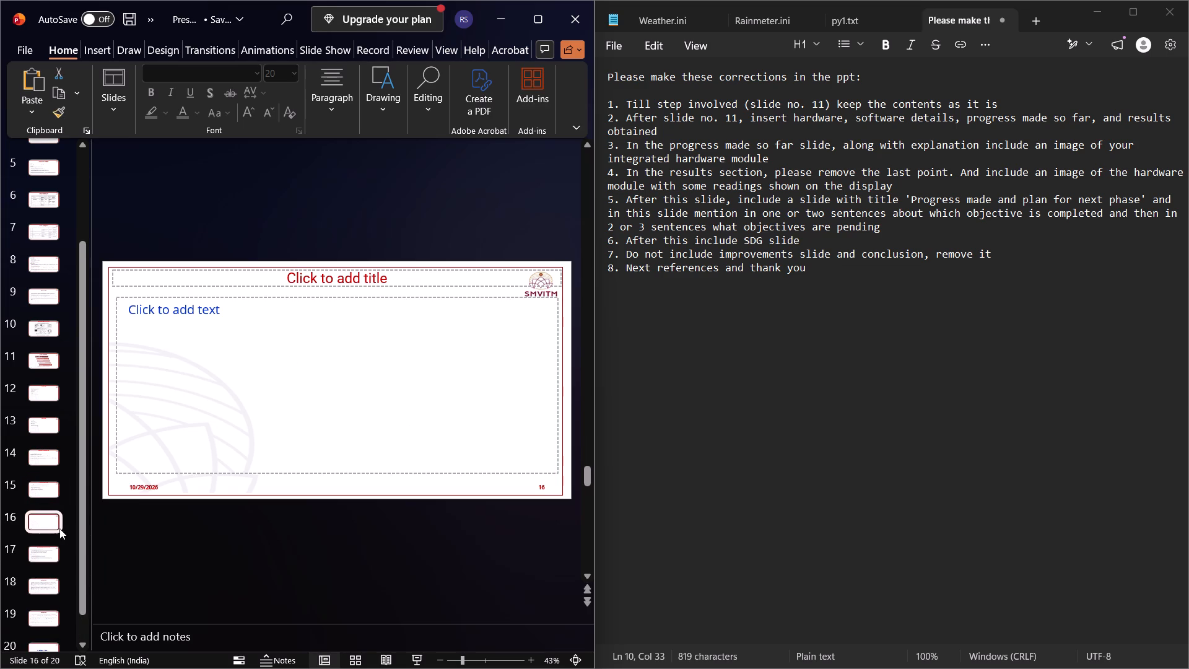
pyautogui.moveTo(39, 522); pyautogui.dragTo(44, 515)
pyautogui.click(43, 494)
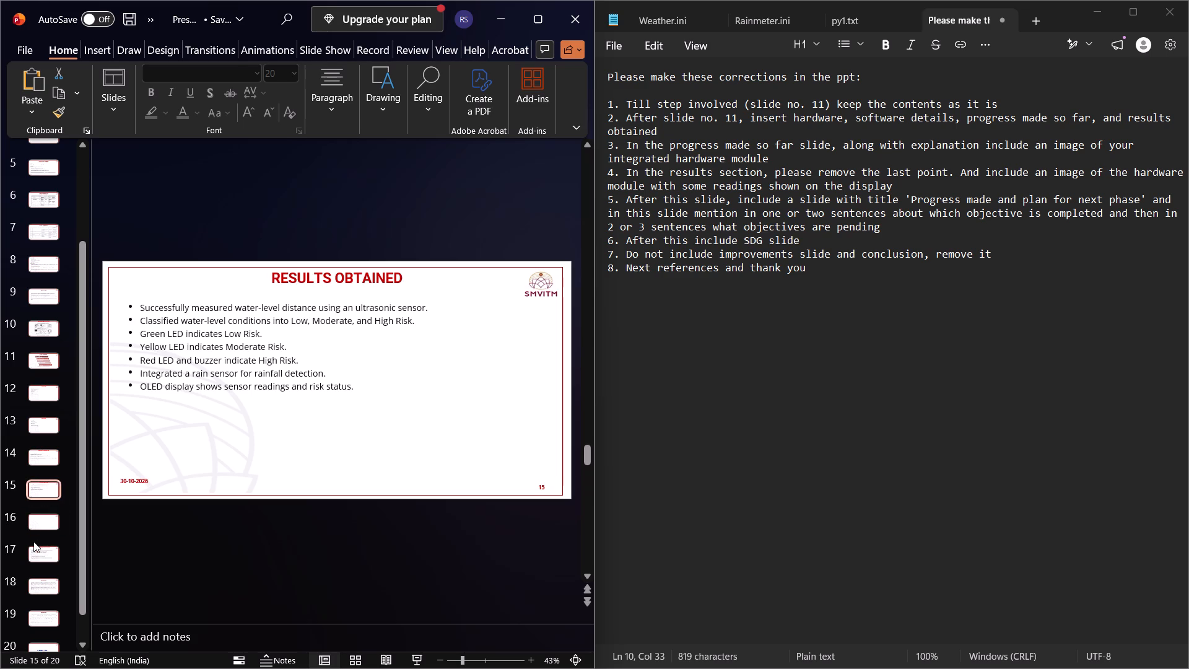
# Title new slide 16 "Progress made and plan for next phase", copying the wording from correction 5 in the notes.
pyautogui.click(37, 525)
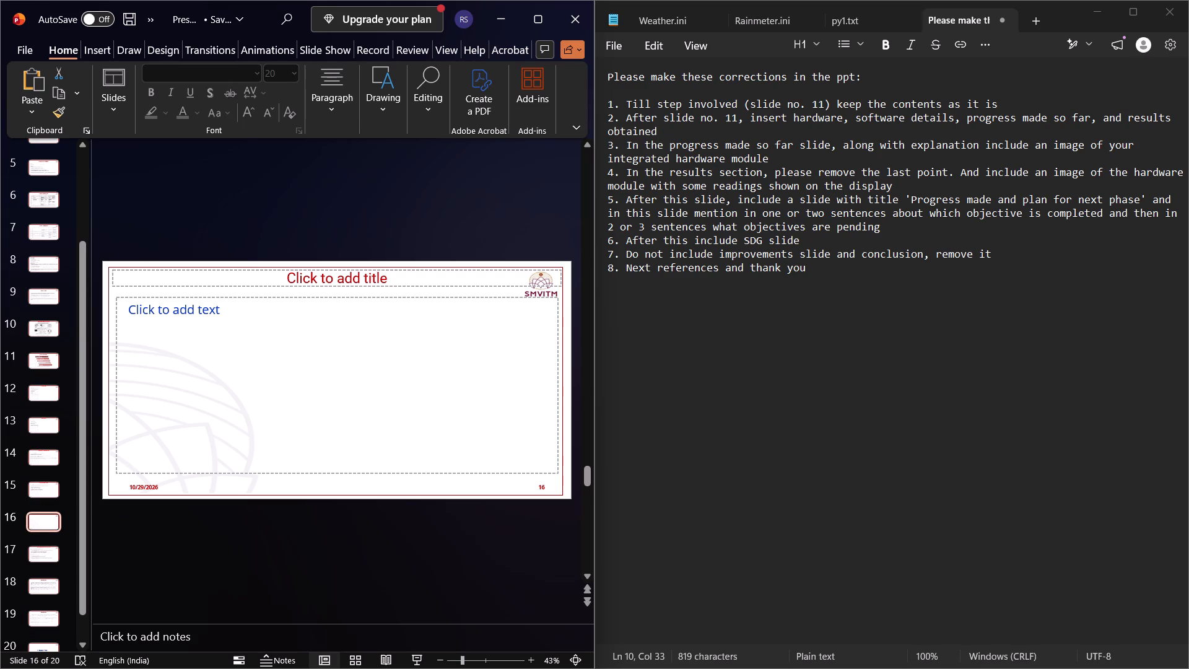
pyautogui.moveTo(910, 198); pyautogui.dragTo(1136, 194)
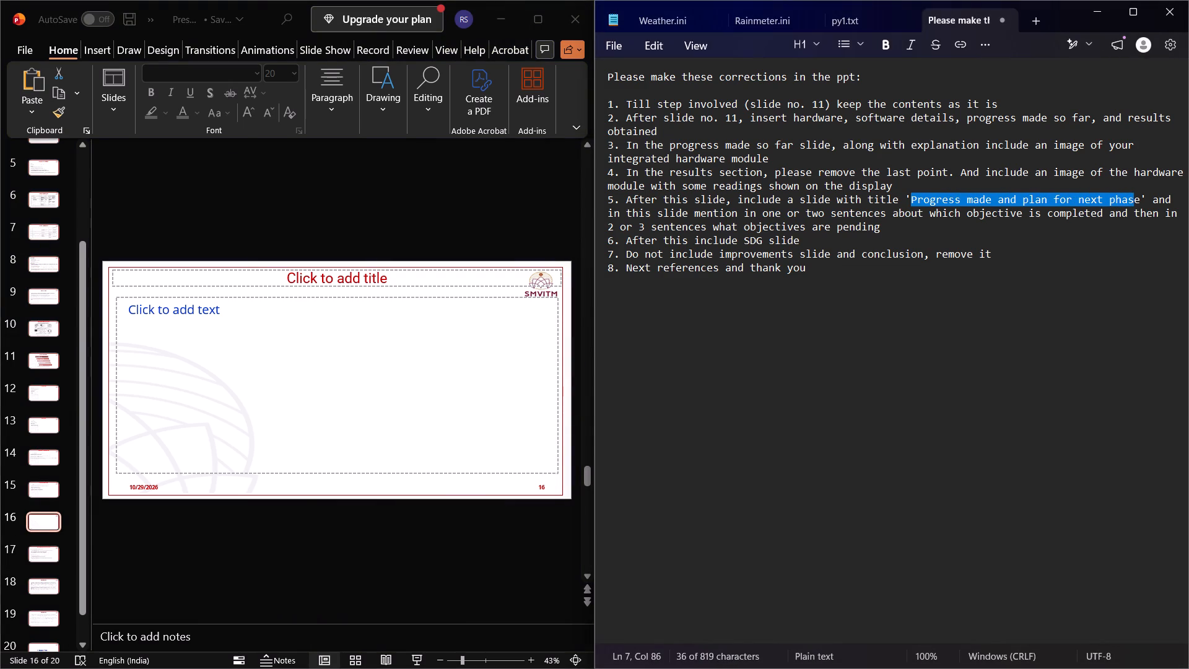
pyautogui.moveTo(1136, 194); pyautogui.dragTo(1144, 198)
pyautogui.hotkey('ctrl', 'c')
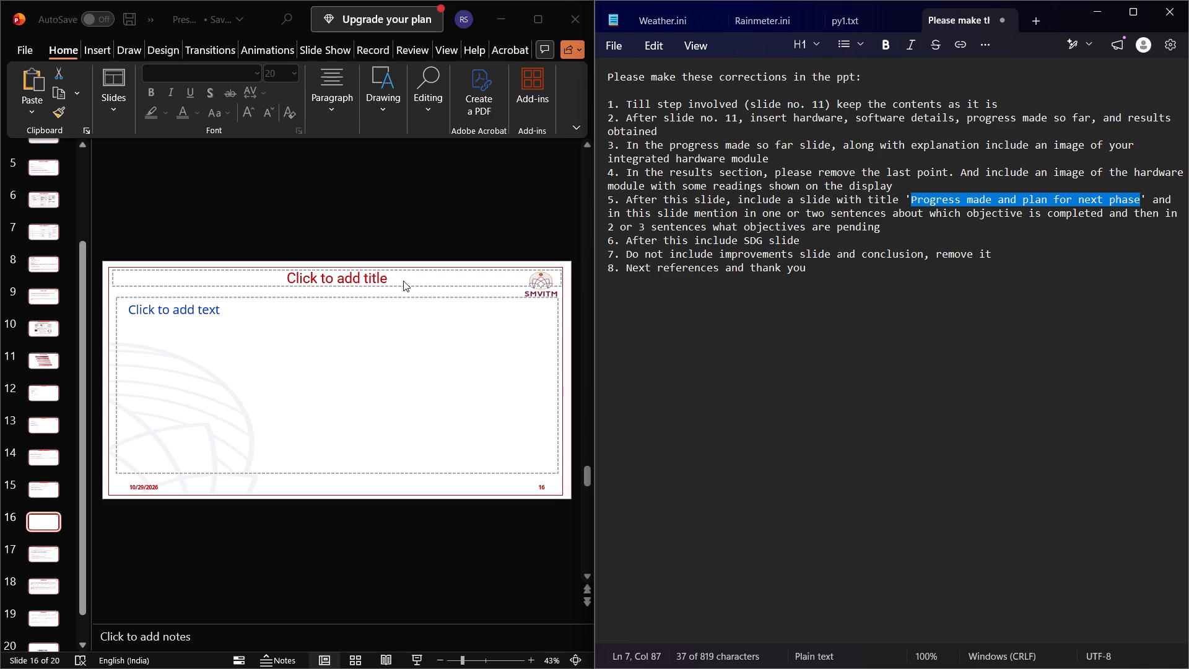
pyautogui.click(402, 280)
pyautogui.click(402, 280)
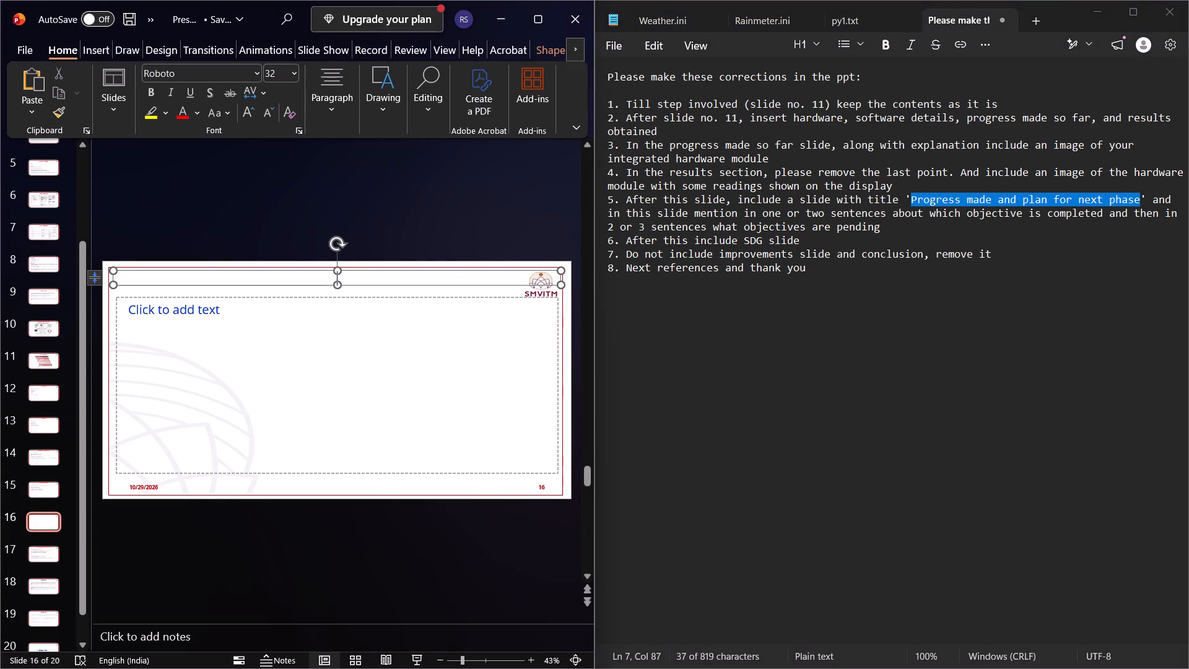
pyautogui.hotkey('ctrl', 'v')
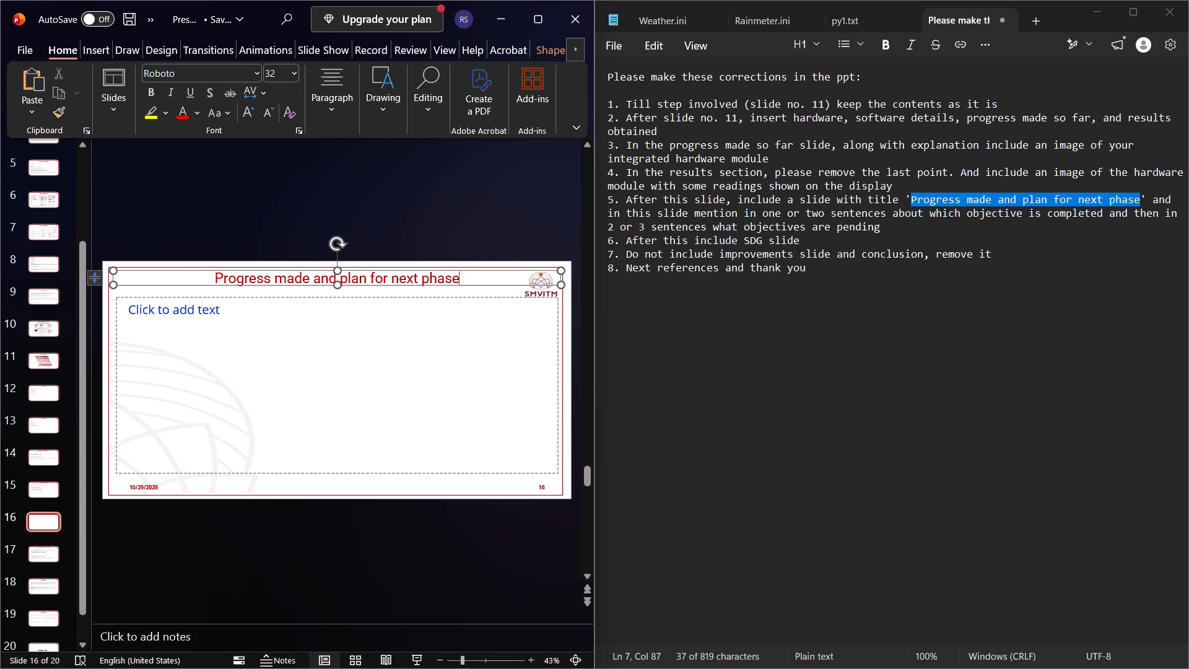
# Format the slide 16 title in bold uppercase at font size 32.
pyautogui.moveTo(215, 276); pyautogui.dragTo(532, 249)
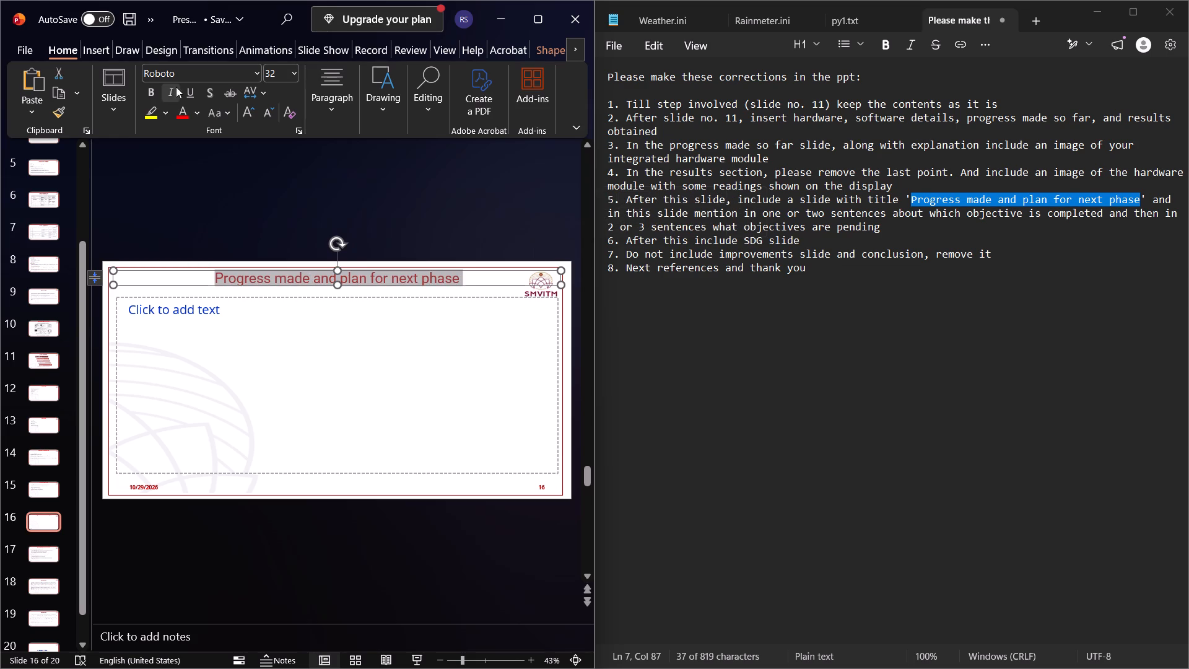
pyautogui.click(155, 89)
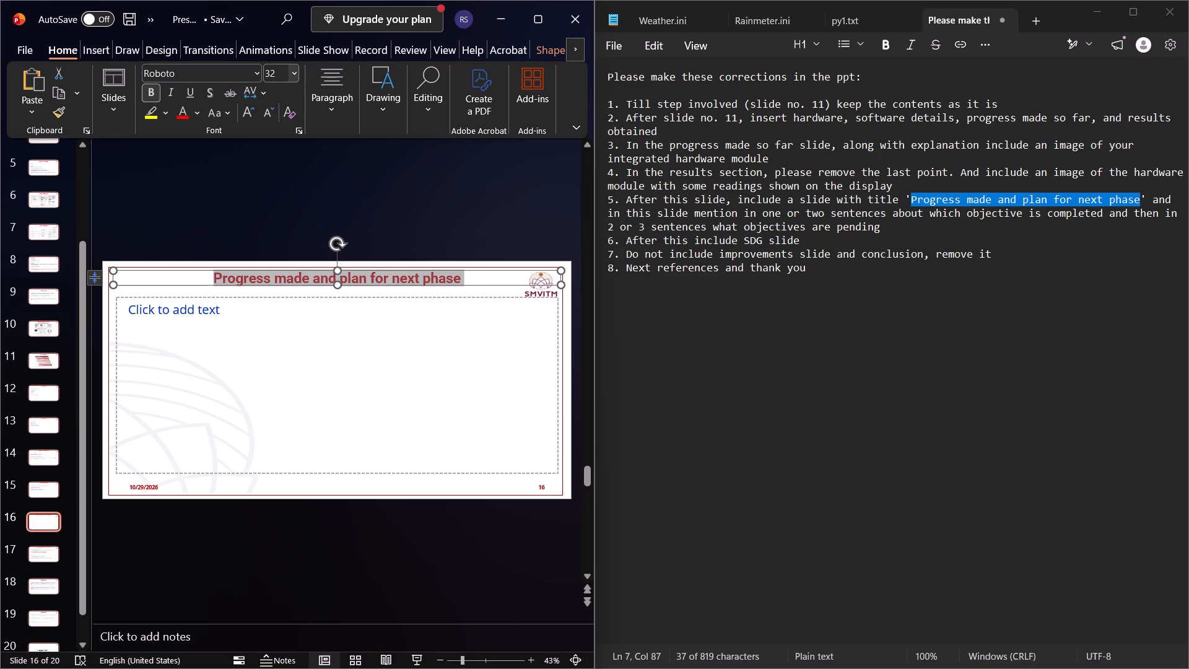
pyautogui.click(240, 115)
pyautogui.click(240, 115)
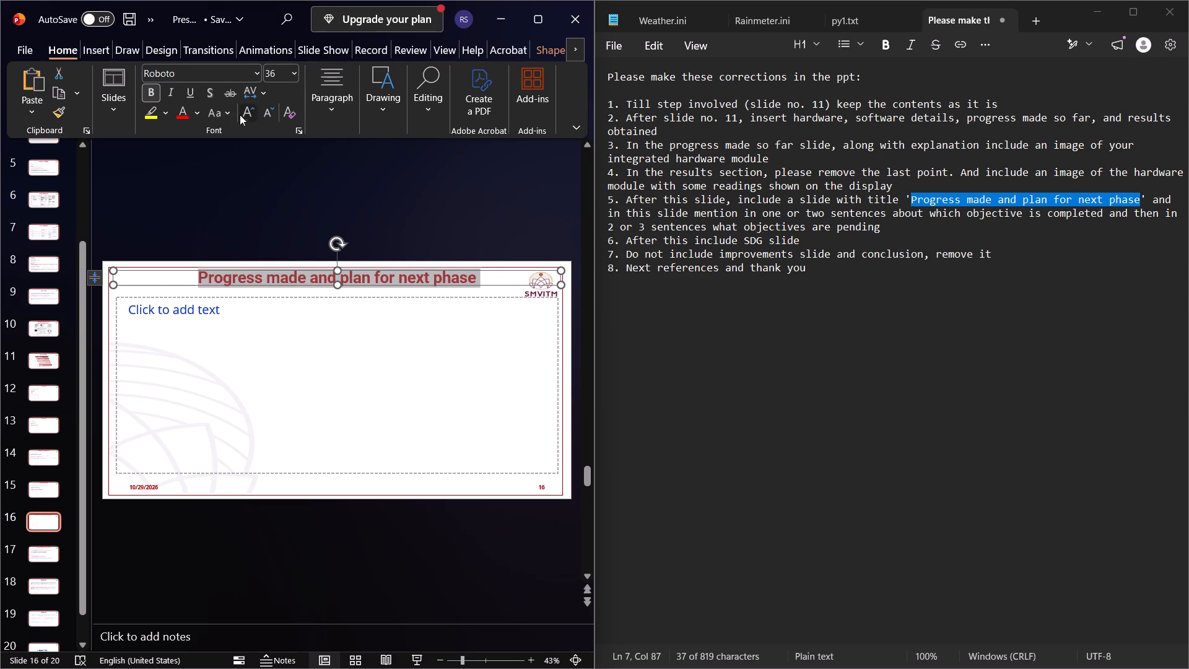
pyautogui.click(263, 112)
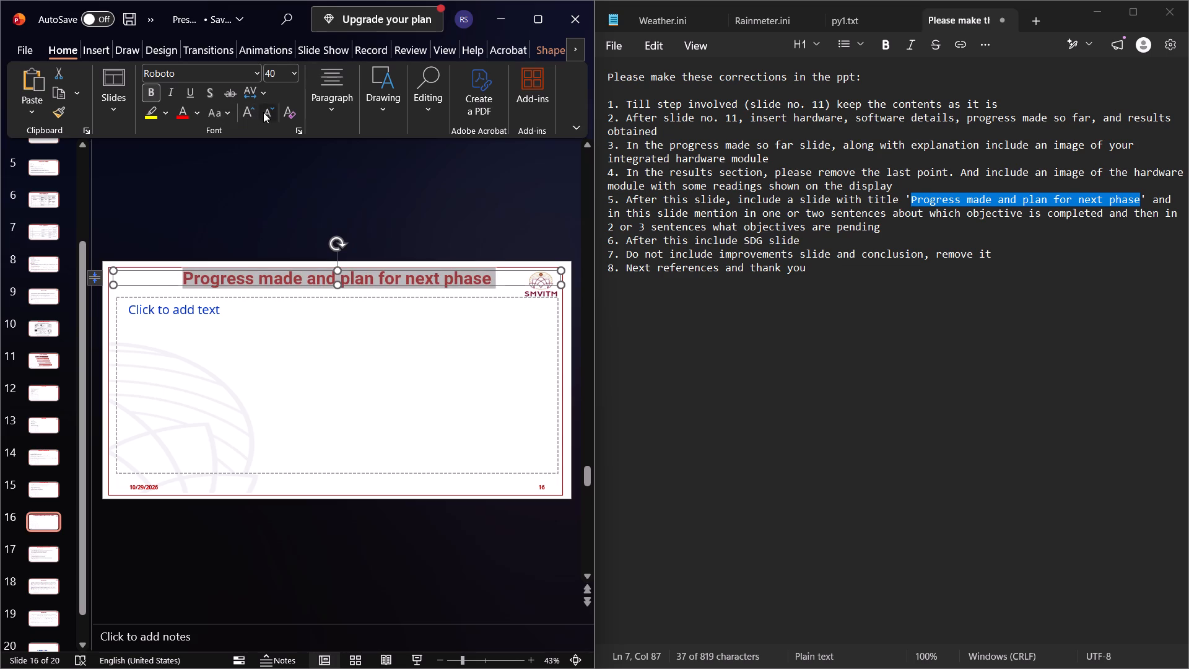
pyautogui.click(263, 112)
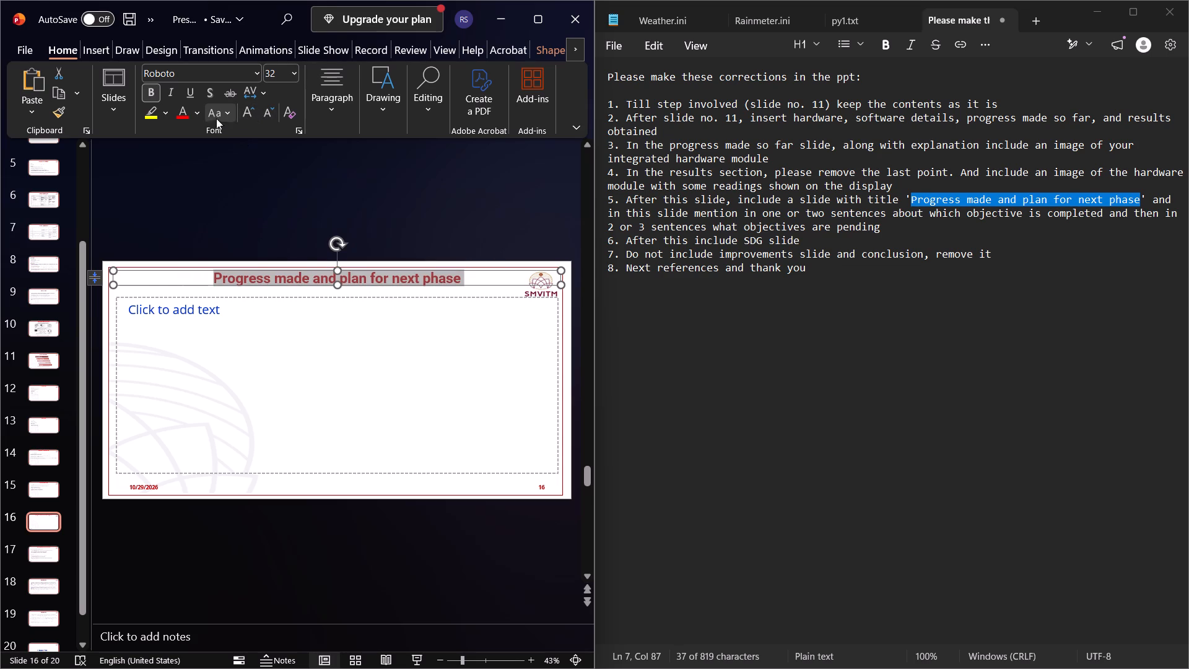
pyautogui.click(216, 113)
pyautogui.click(292, 173)
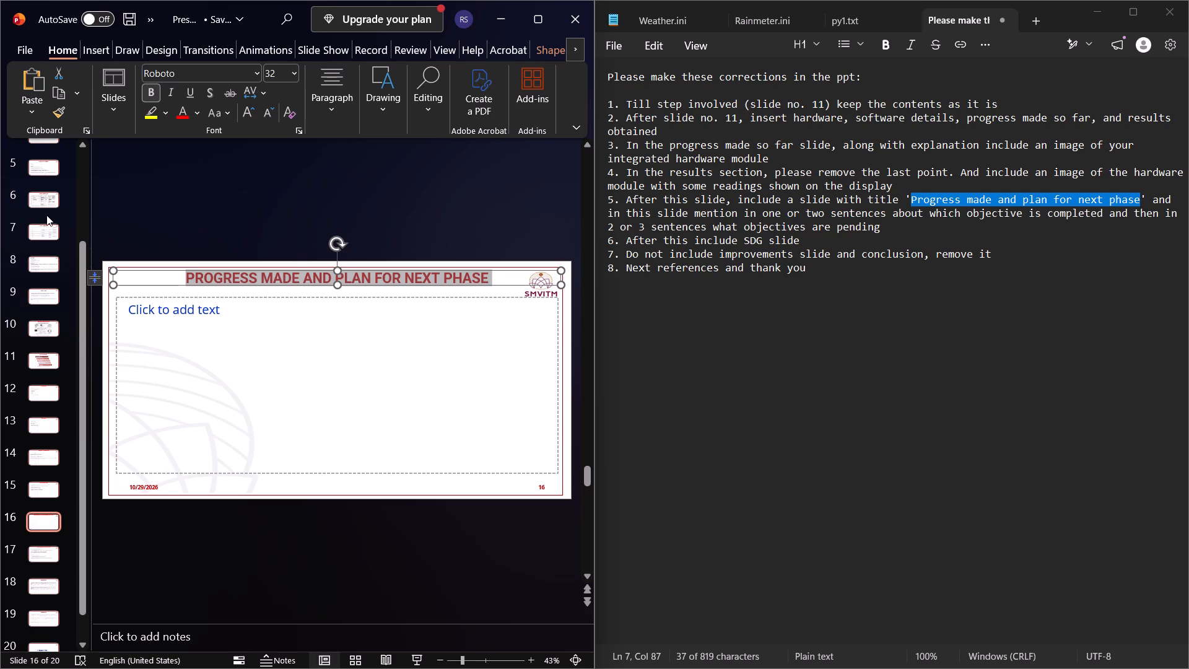
# Review slides 3 to 9, from Abstract through Literature Review, and read the project objectives on the Objectives slide.
pyautogui.scroll(14, 51, 214)
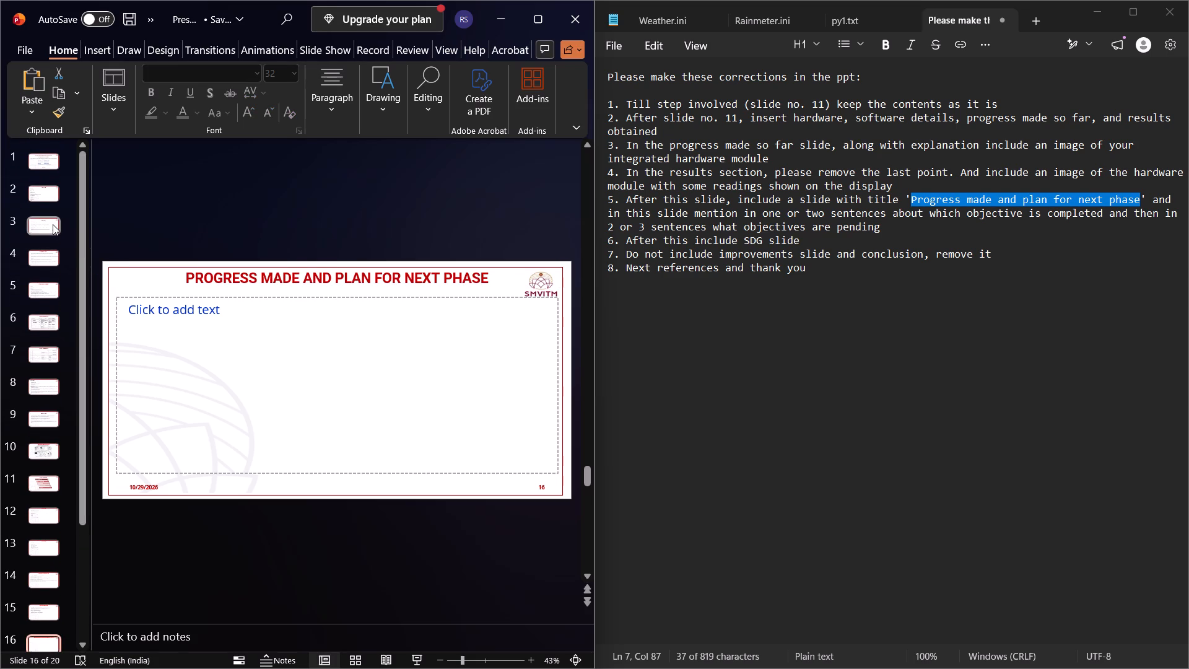
pyautogui.click(52, 222)
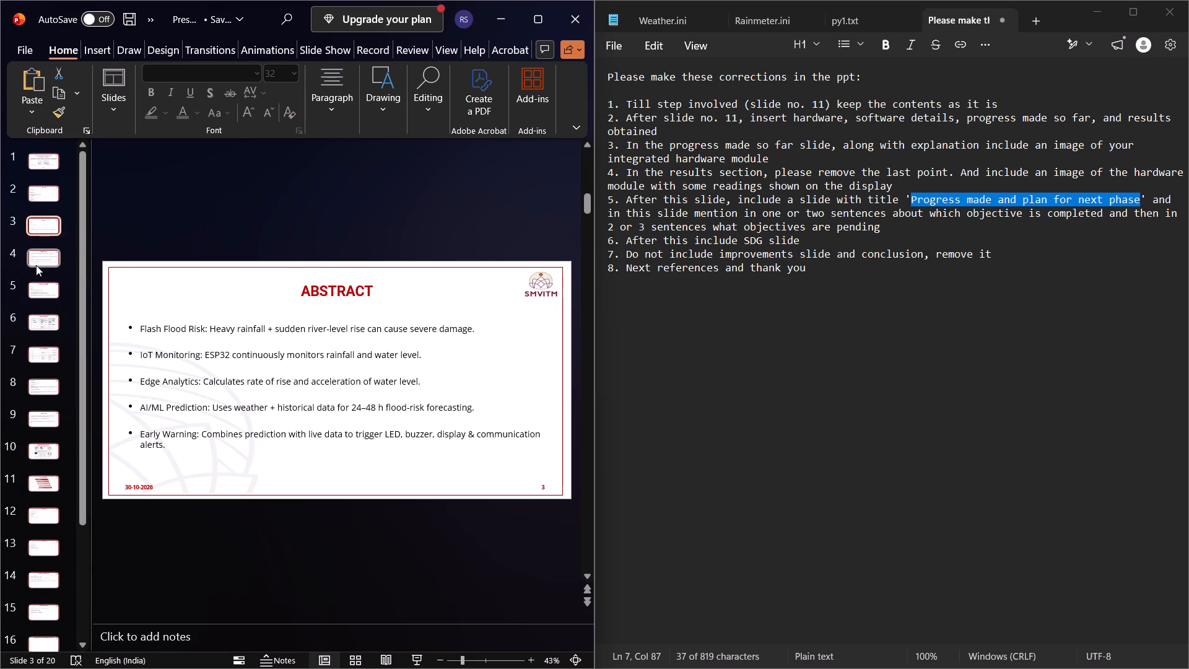
pyautogui.click(36, 265)
pyautogui.click(36, 295)
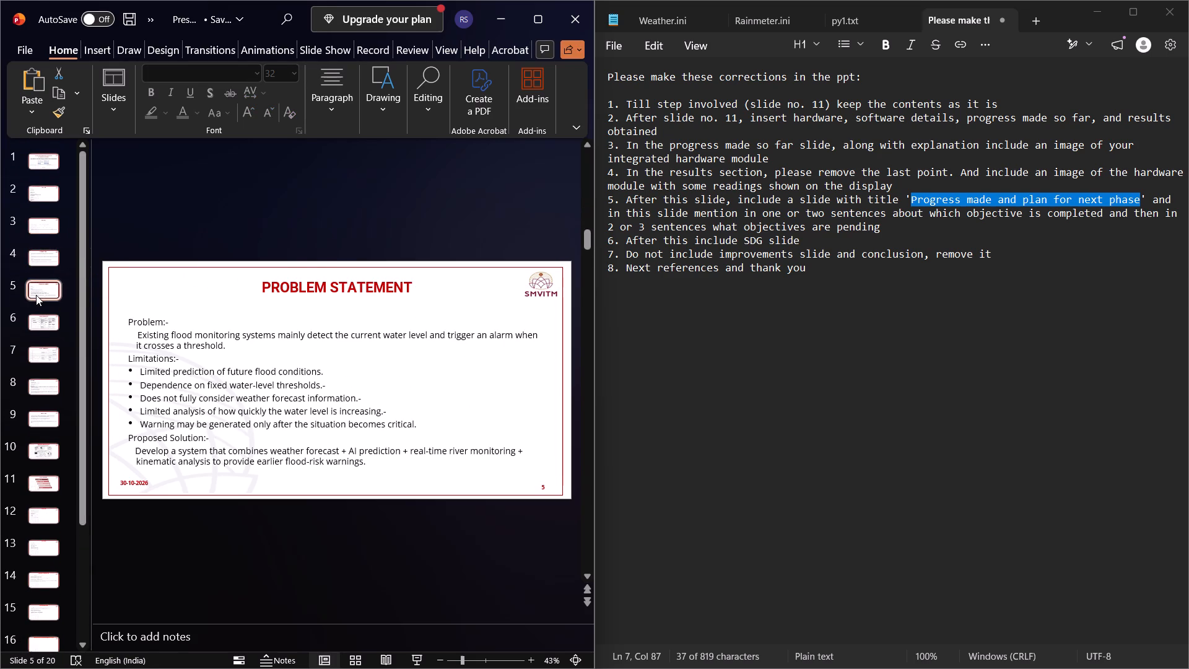
pyautogui.click(42, 325)
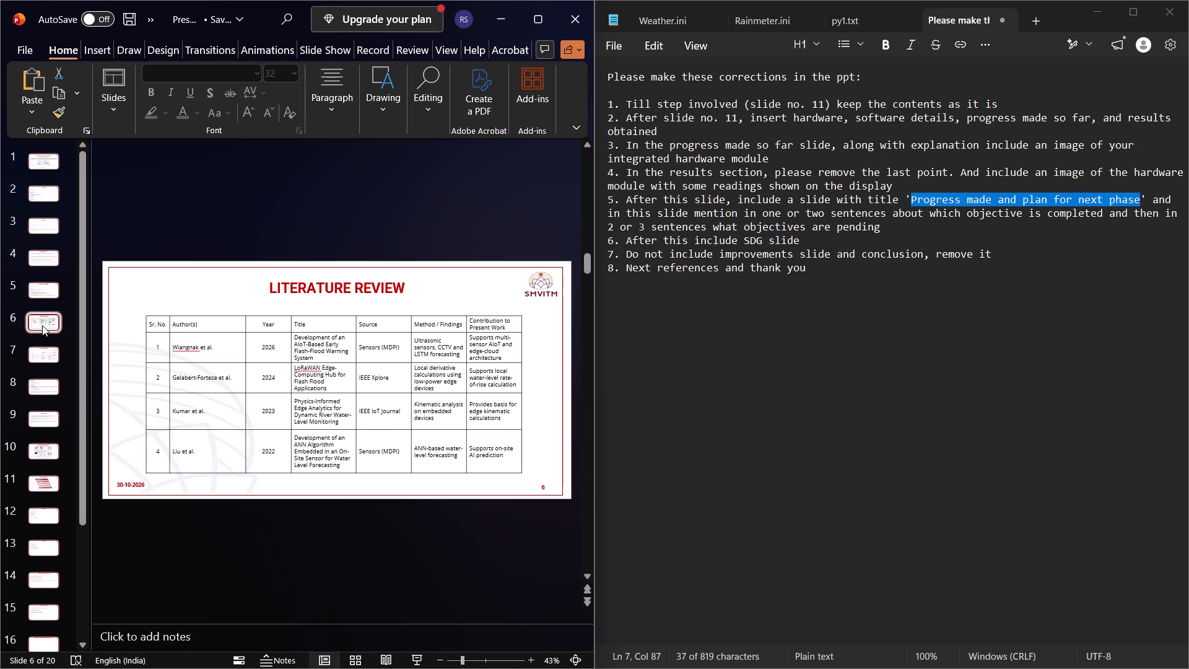
pyautogui.click(41, 348)
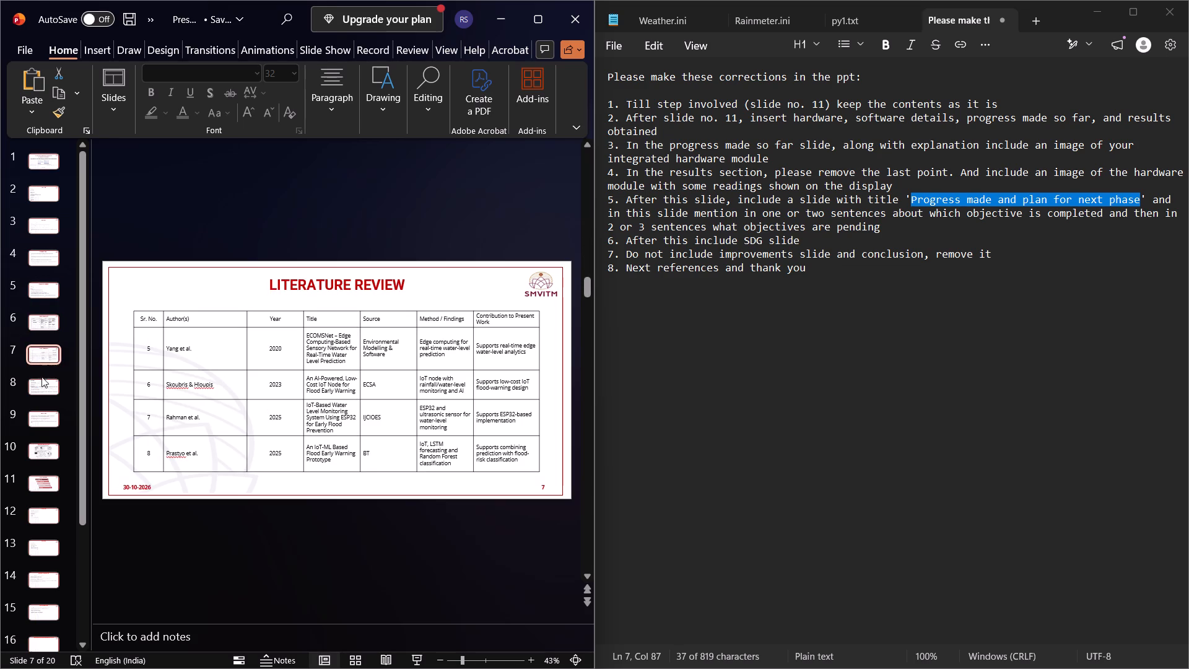
pyautogui.click(42, 380)
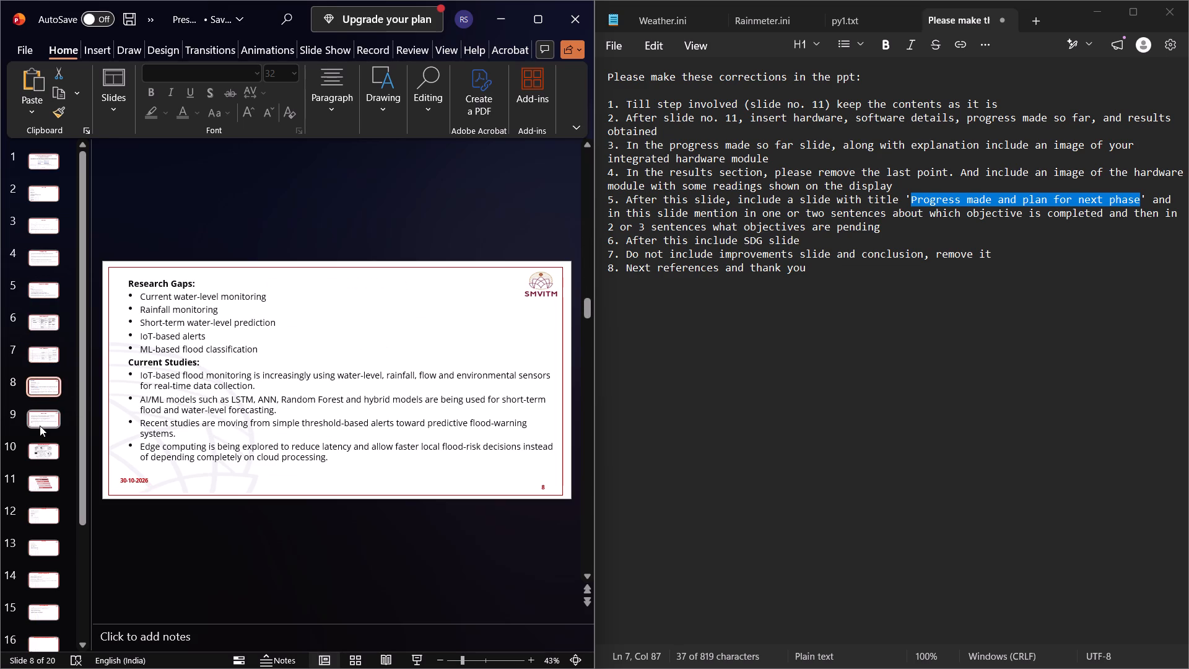
pyautogui.click(40, 426)
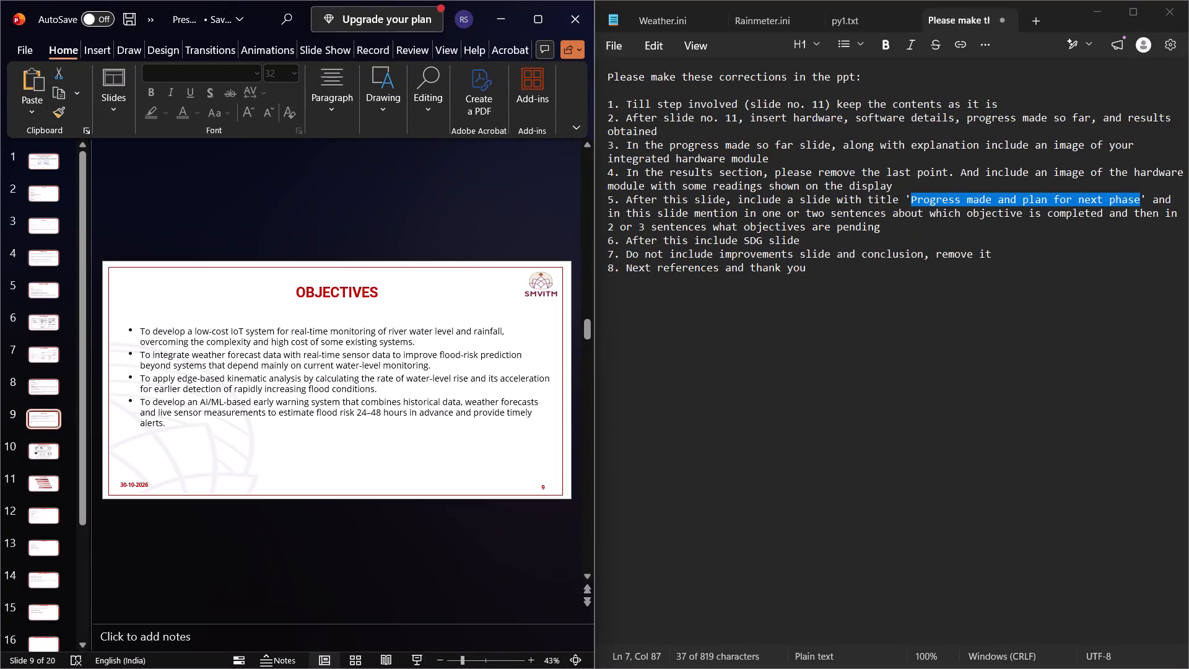
pyautogui.hscroll(-1, 394, 351)
pyautogui.hscroll(-1, 333, 361)
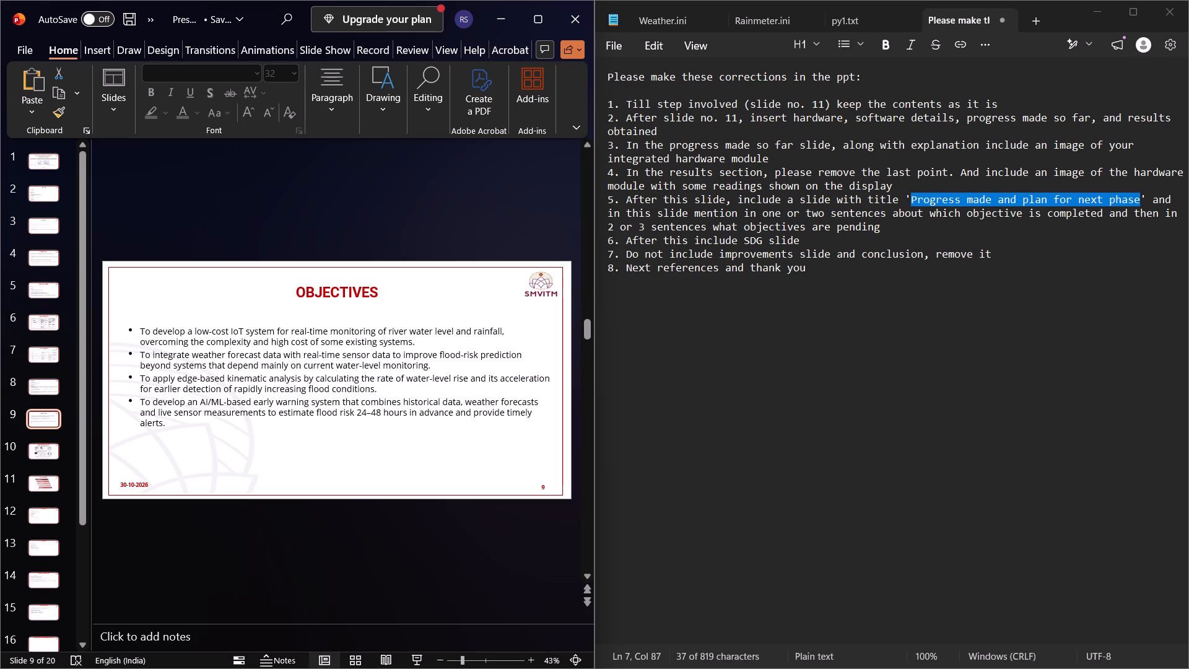
# Check the order of the closing slides, from References back through Sustainable Development Goals to the new progress and plan slide.
pyautogui.scroll(-1, 18, 608)
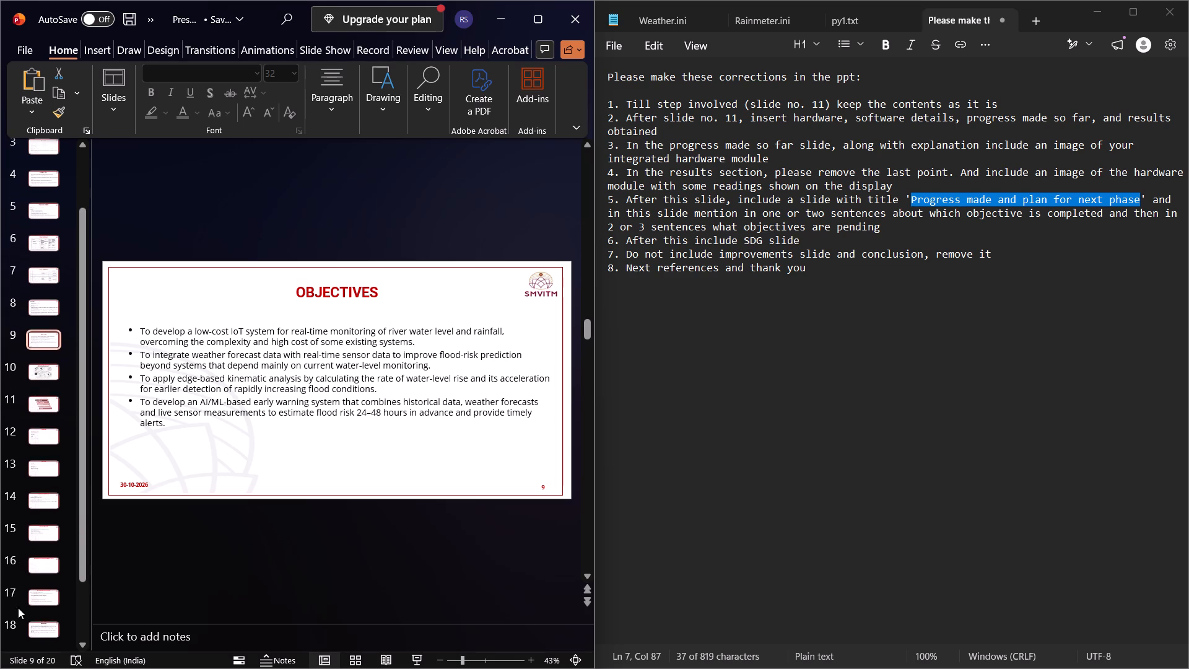
pyautogui.scroll(-1, 18, 608)
pyautogui.scroll(-1, 46, 662)
pyautogui.scroll(-2, 48, 611)
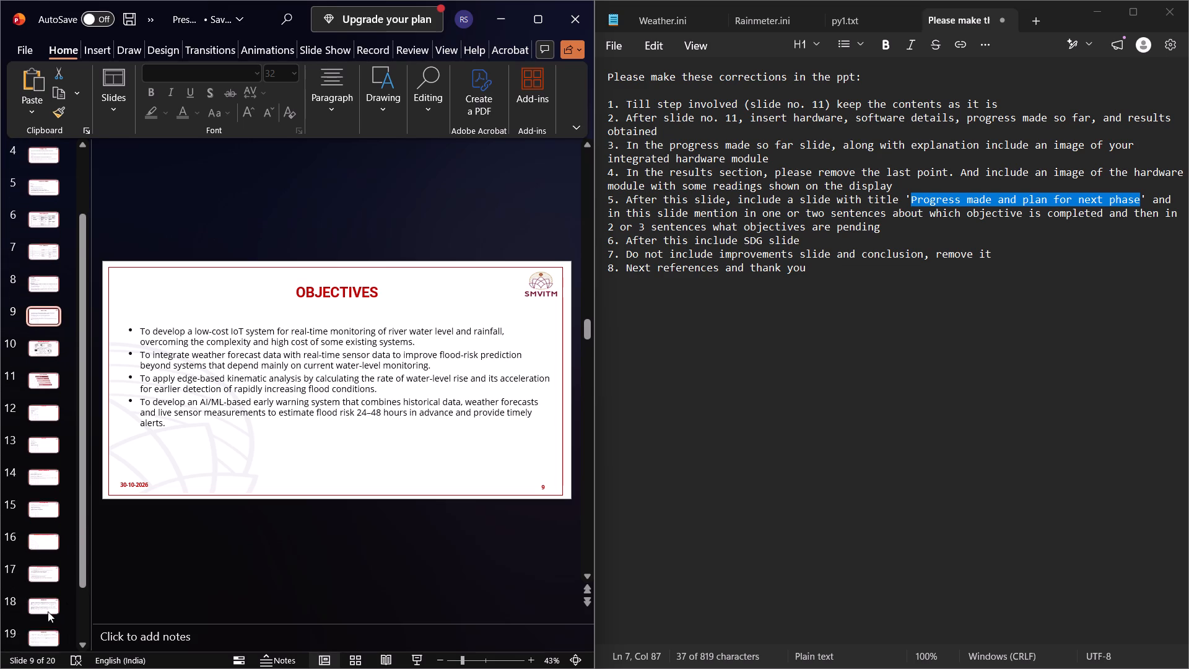
pyautogui.scroll(-2, 48, 611)
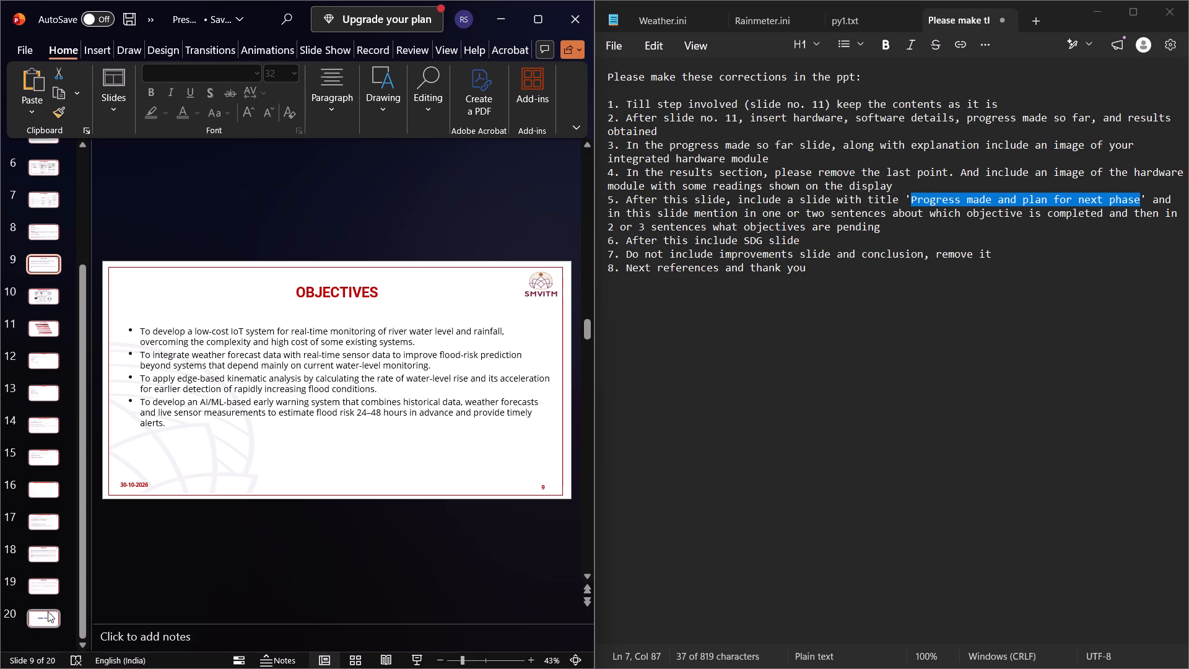
pyautogui.click(42, 581)
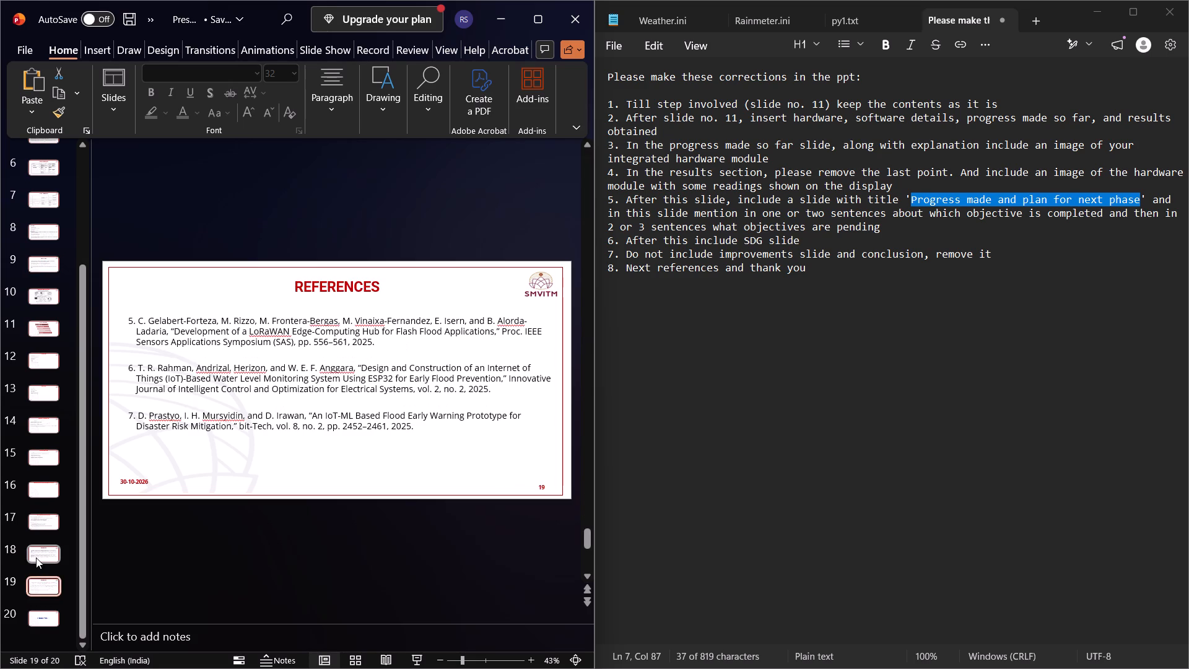
pyautogui.click(36, 557)
pyautogui.click(38, 524)
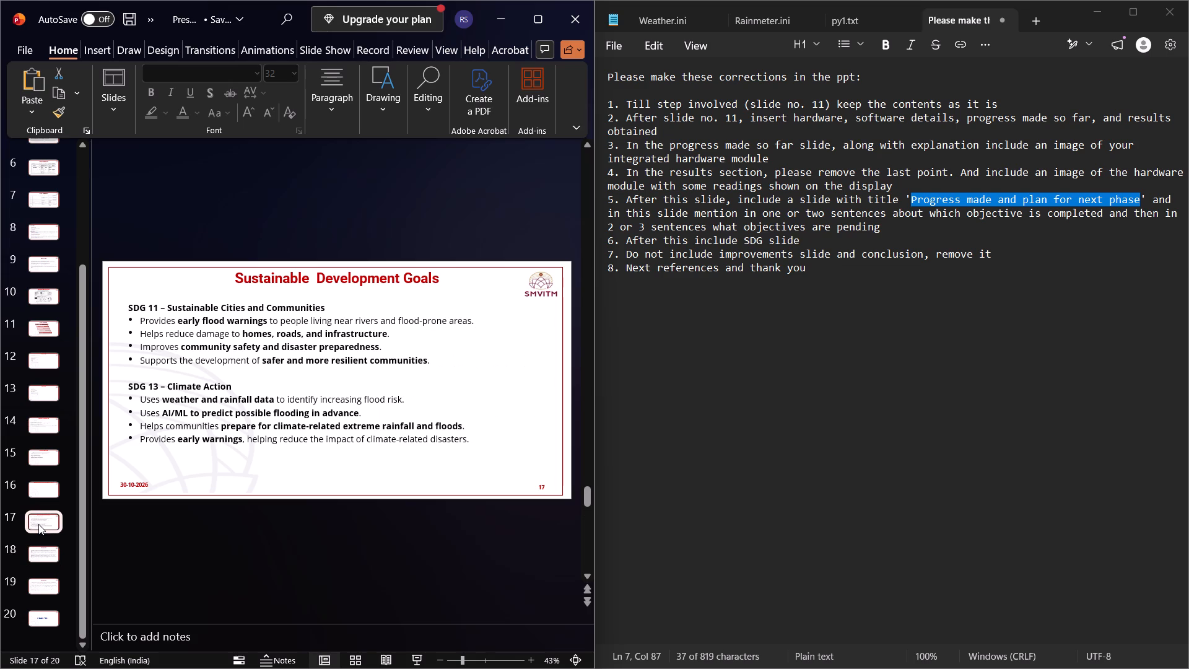
pyautogui.click(45, 483)
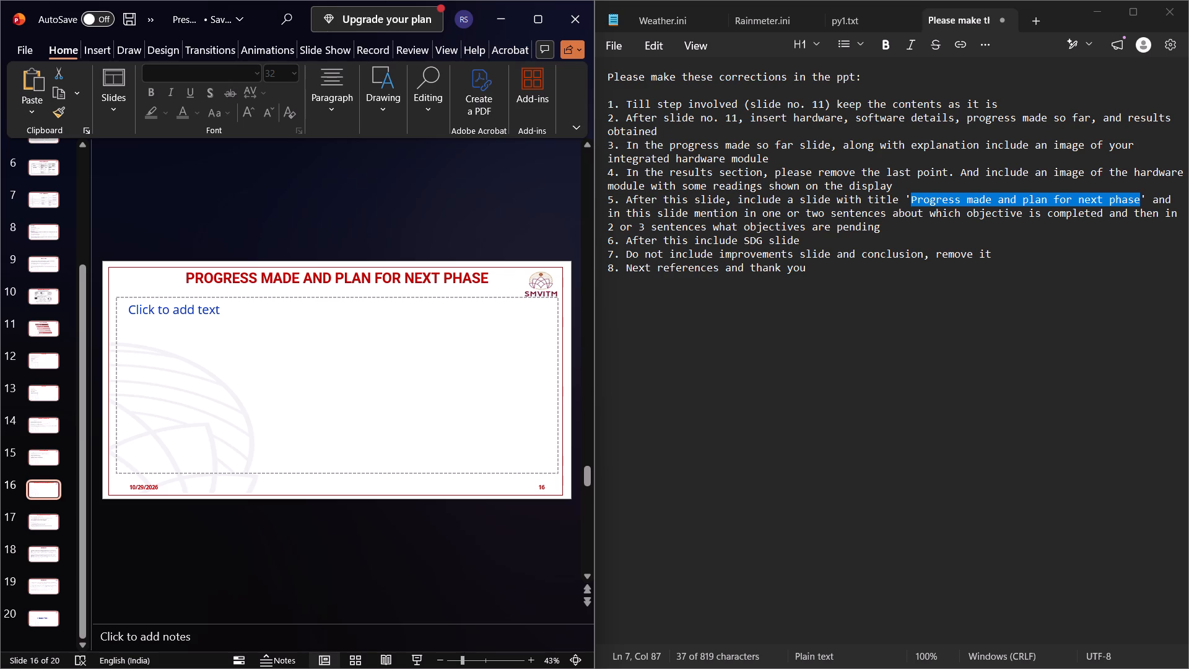
pyautogui.moveTo(738, 201); pyautogui.dragTo(765, 212)
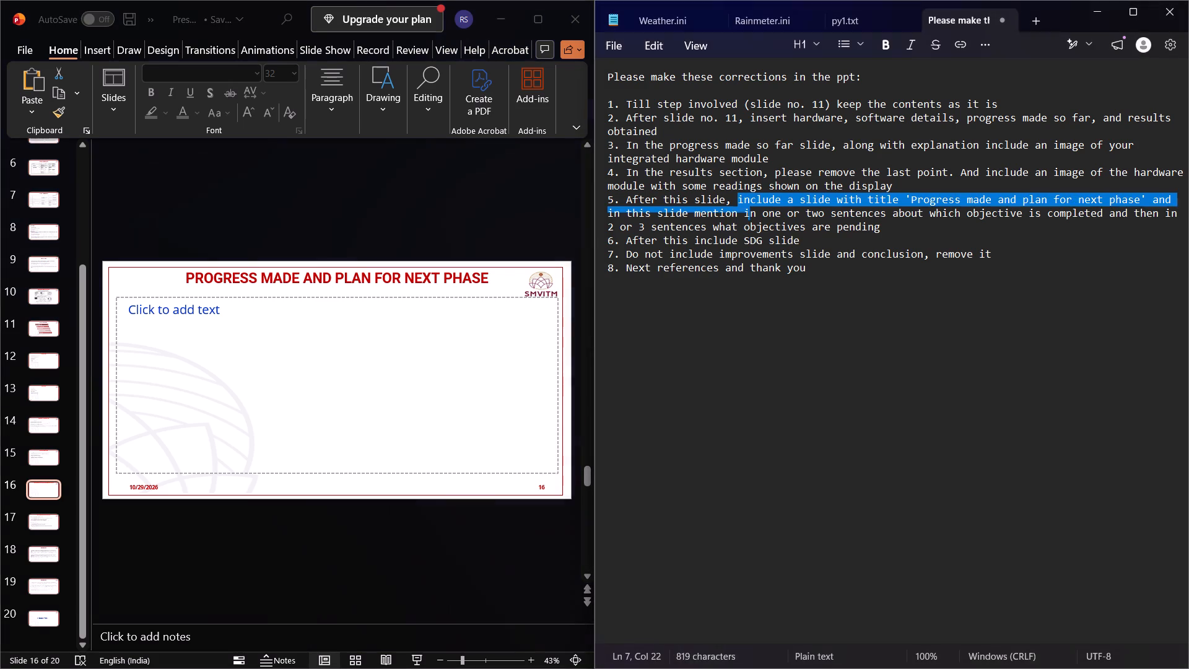
pyautogui.moveTo(765, 212); pyautogui.dragTo(933, 194)
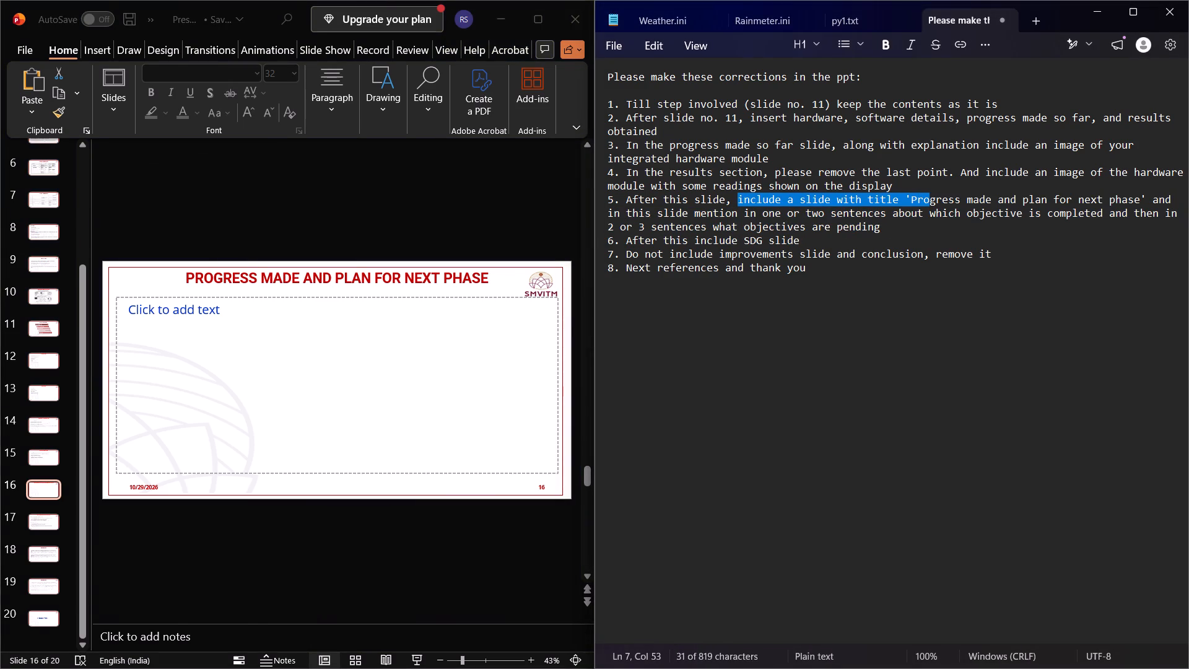
pyautogui.moveTo(933, 194); pyautogui.dragTo(910, 222)
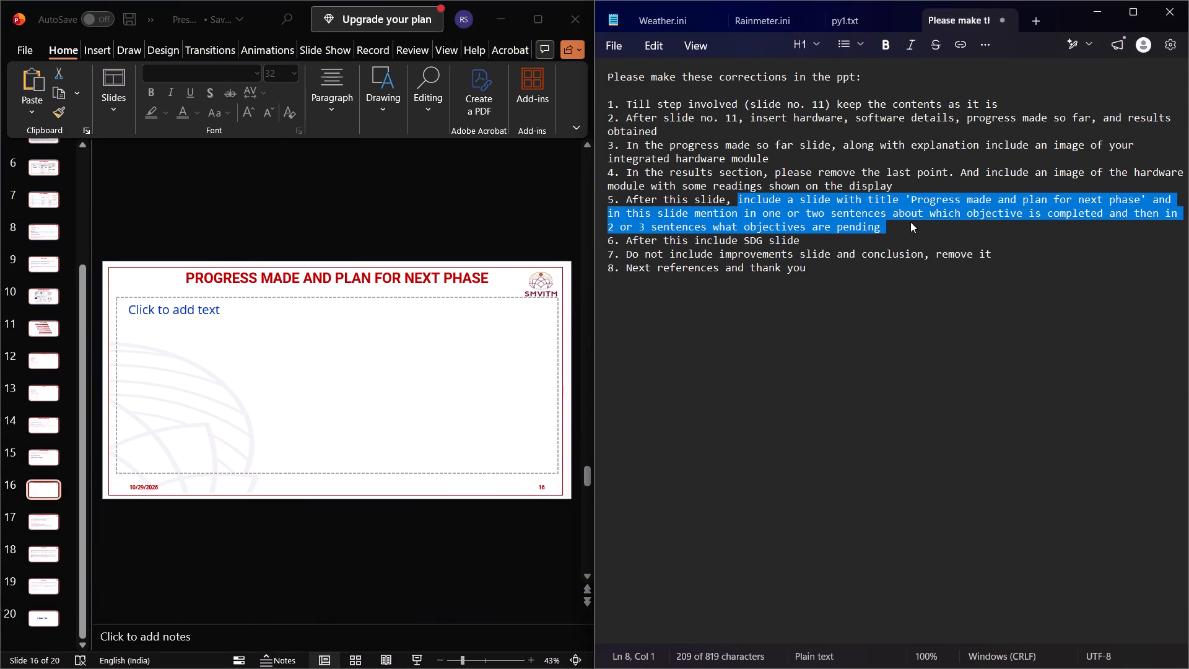
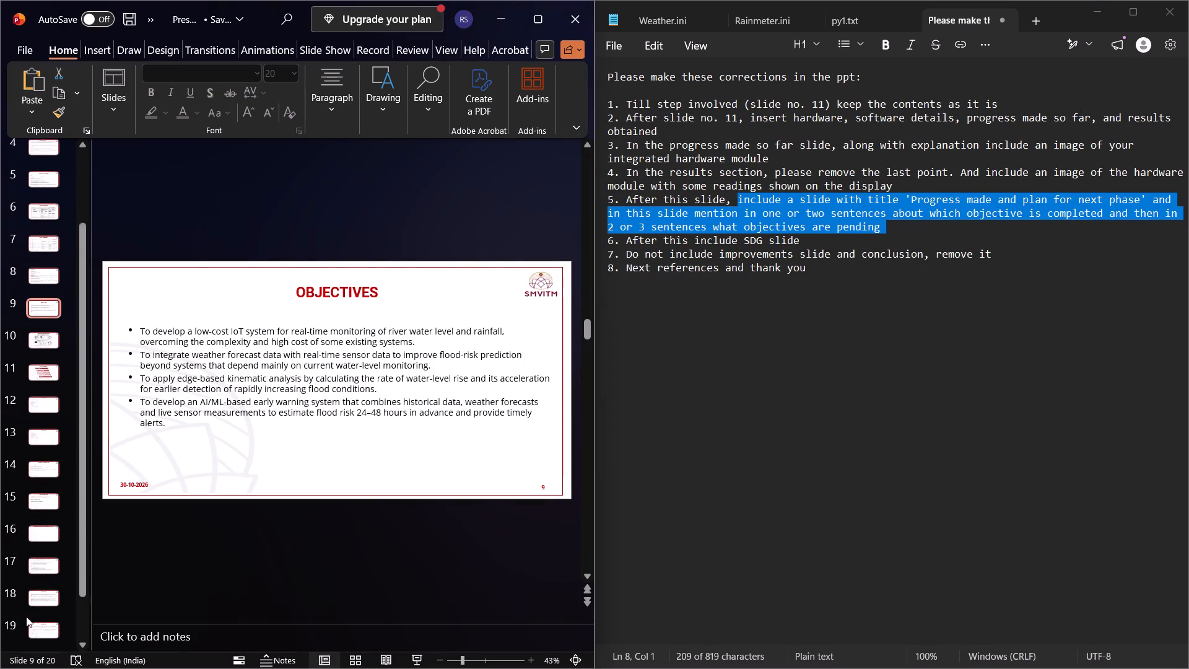
pyautogui.scroll(-7, 26, 616)
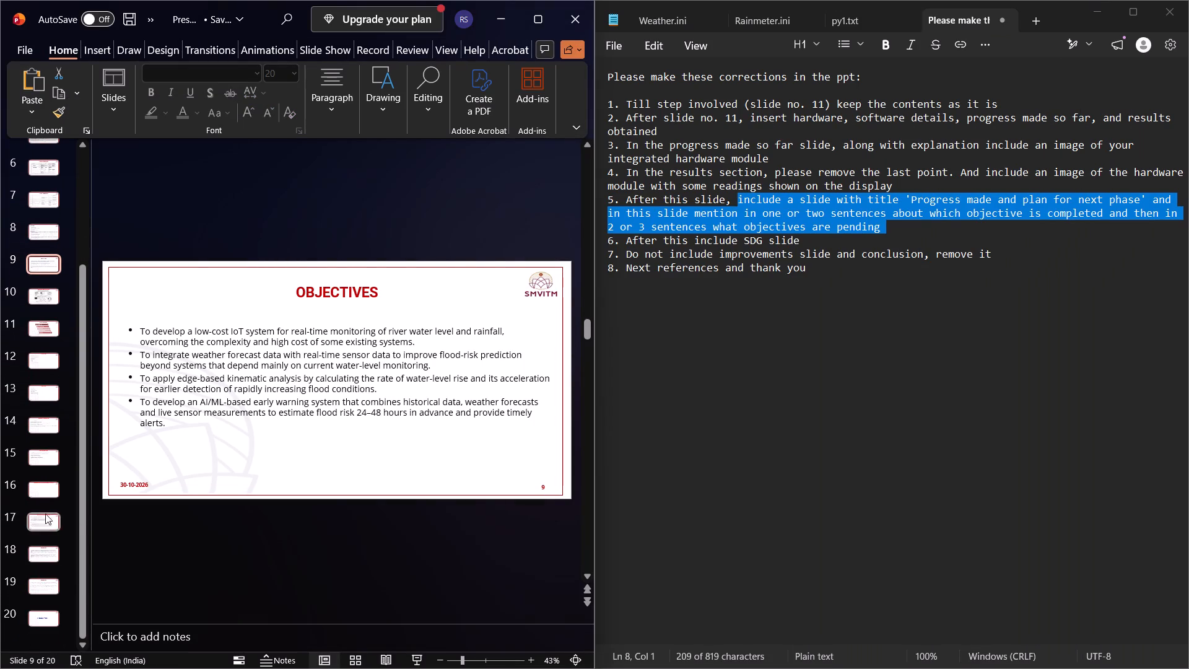
pyautogui.click(44, 484)
pyautogui.click(193, 403)
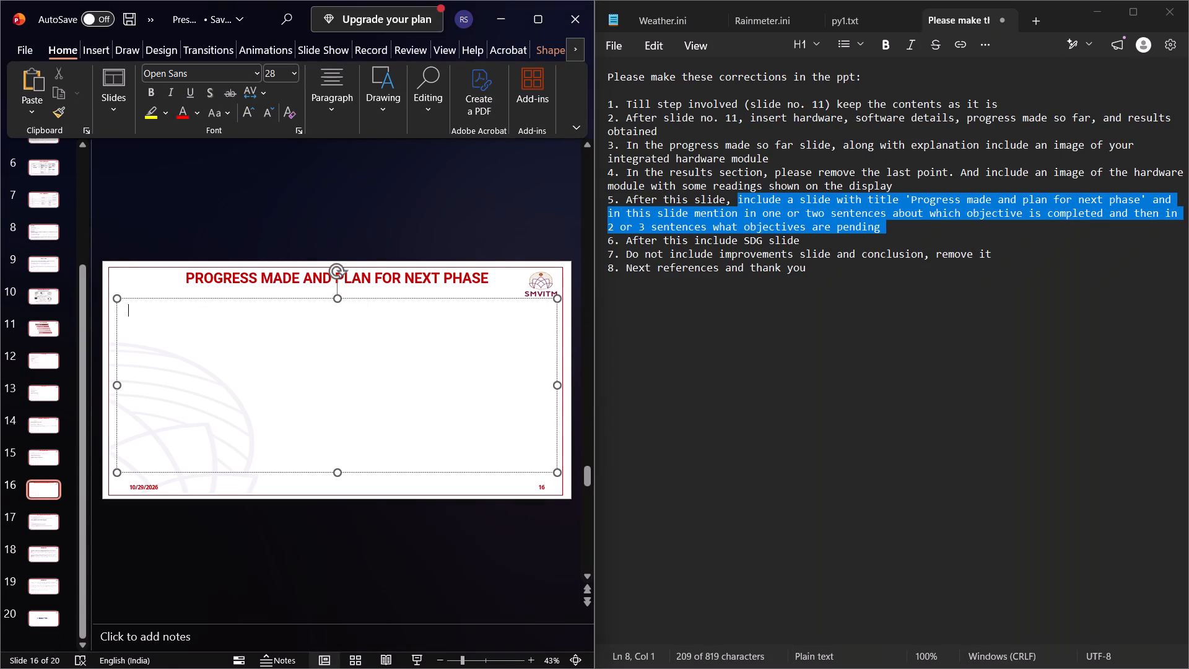
pyautogui.hotkey('ctrl', 'v')
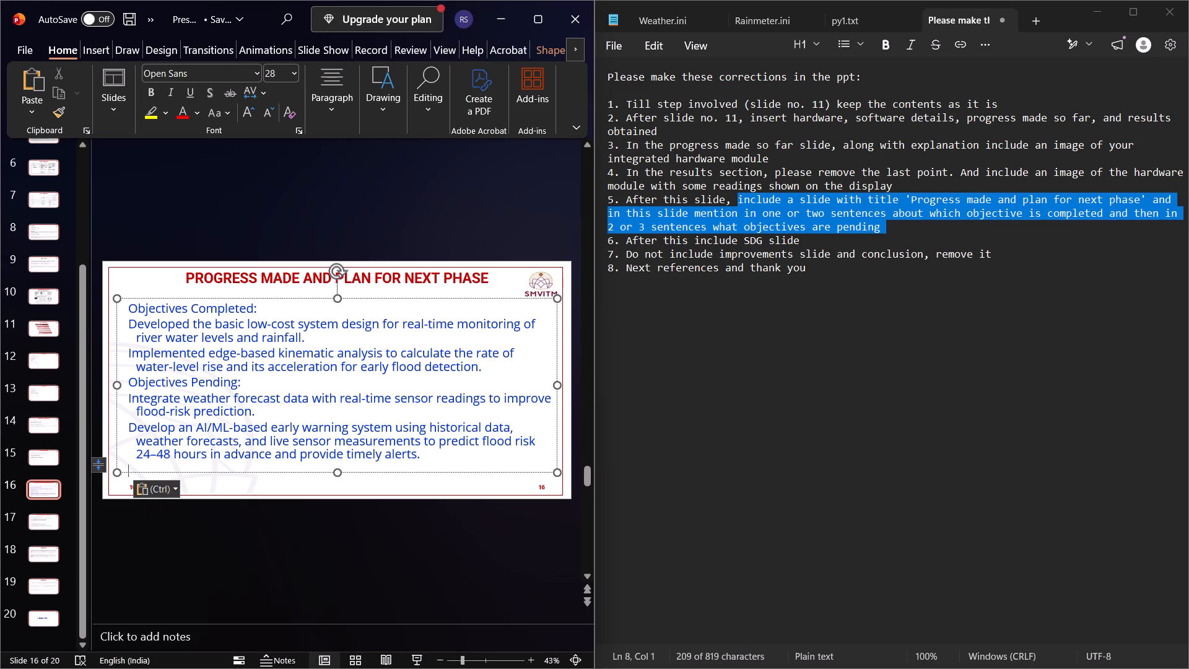
# Format all the pasted objectives text on slide 16 in black at font size 20.
pyautogui.moveTo(125, 312); pyautogui.dragTo(451, 460)
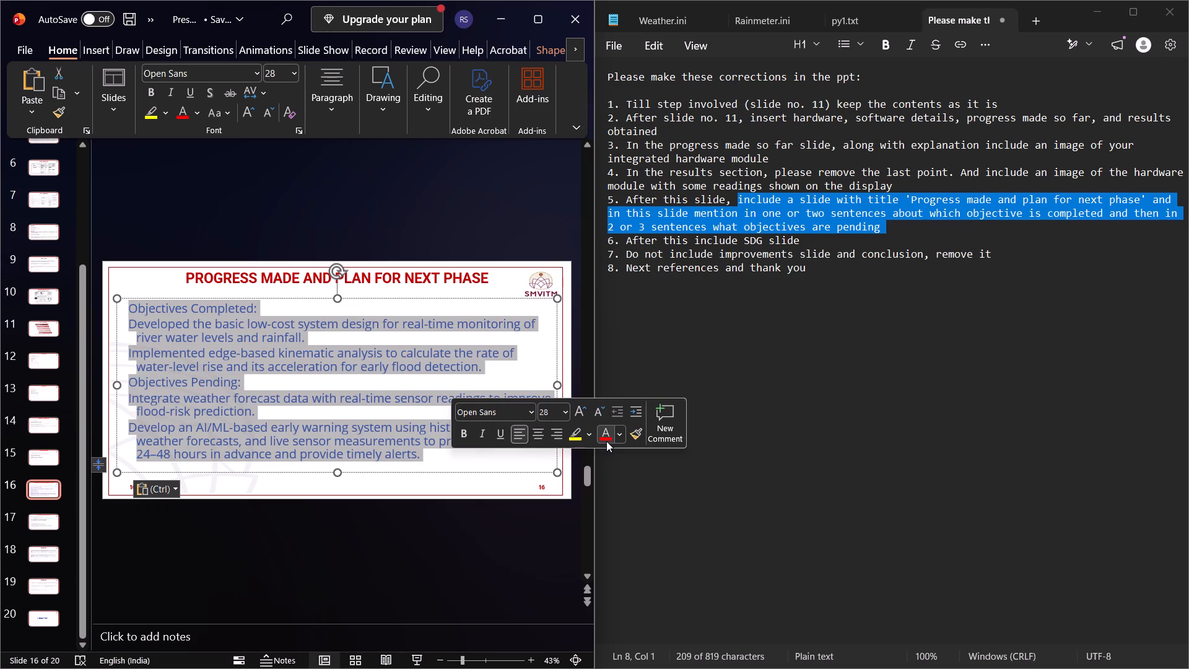
pyautogui.click(606, 440)
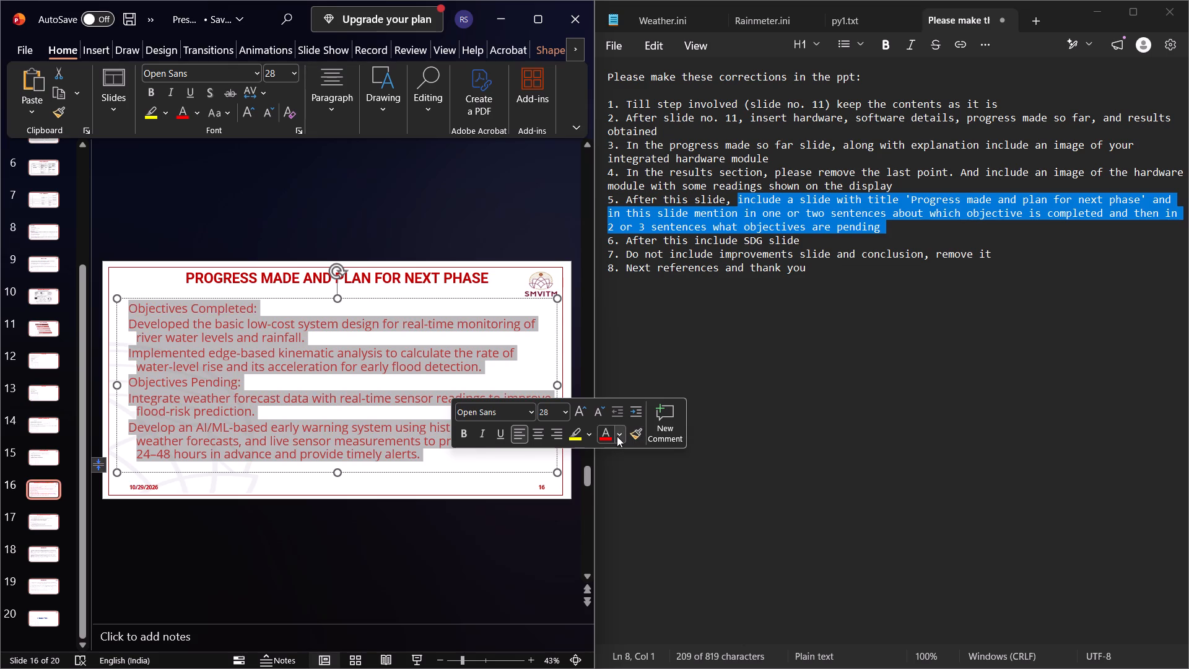
pyautogui.click(617, 436)
pyautogui.click(628, 146)
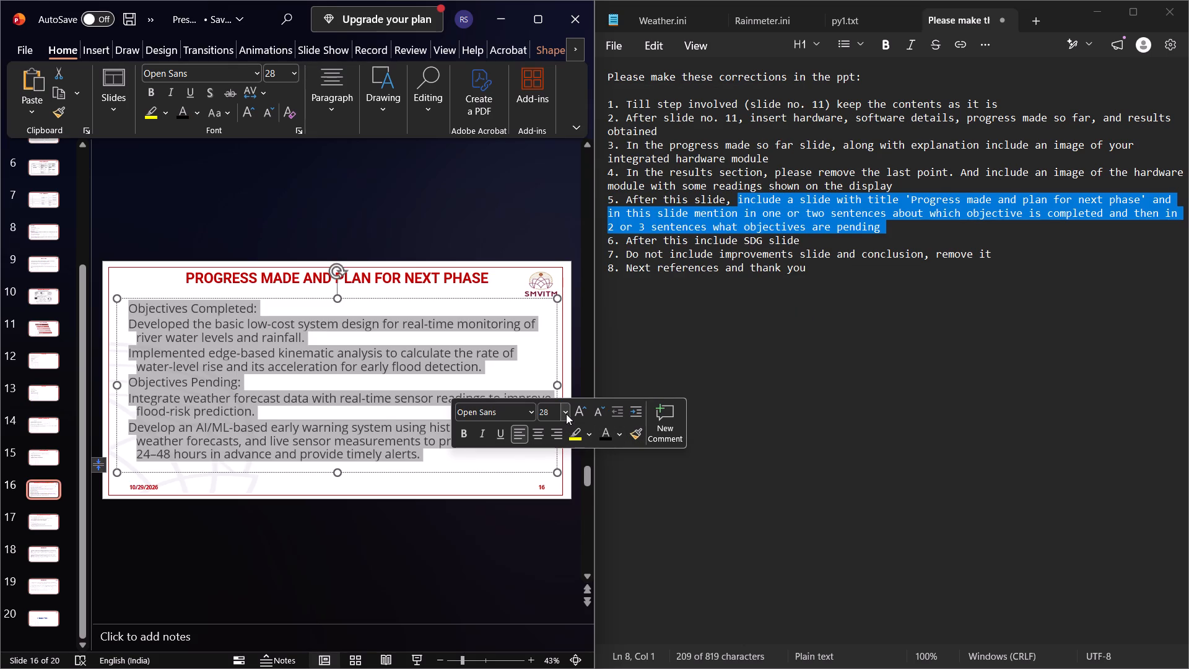
pyautogui.click(566, 414)
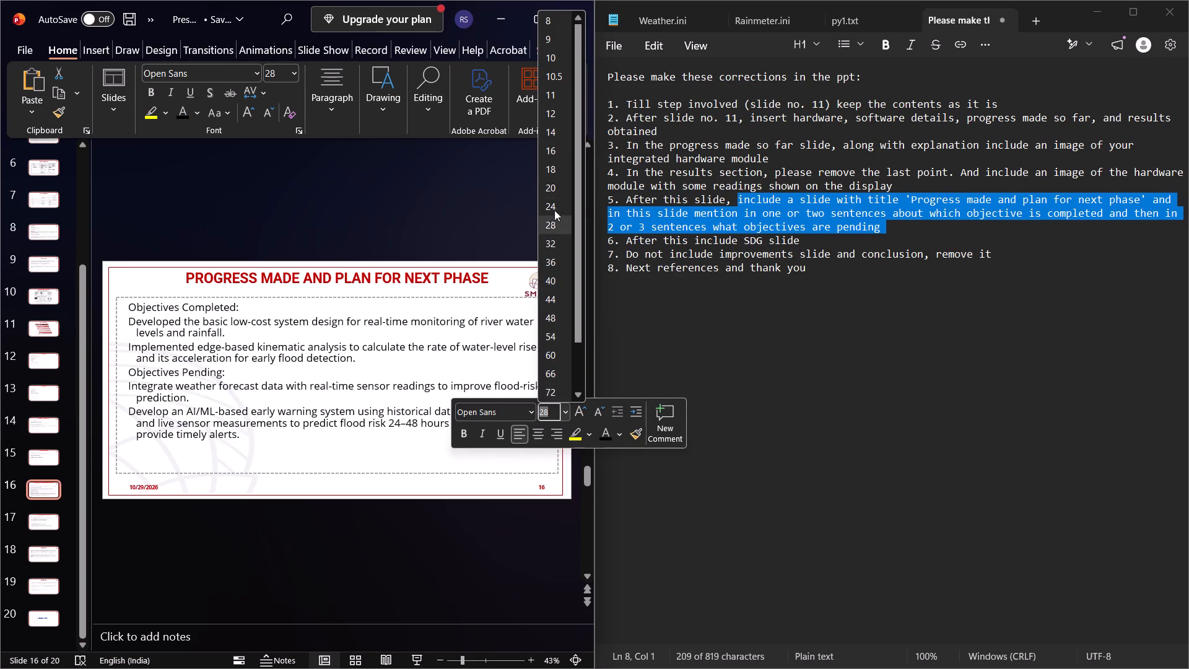
pyautogui.click(555, 193)
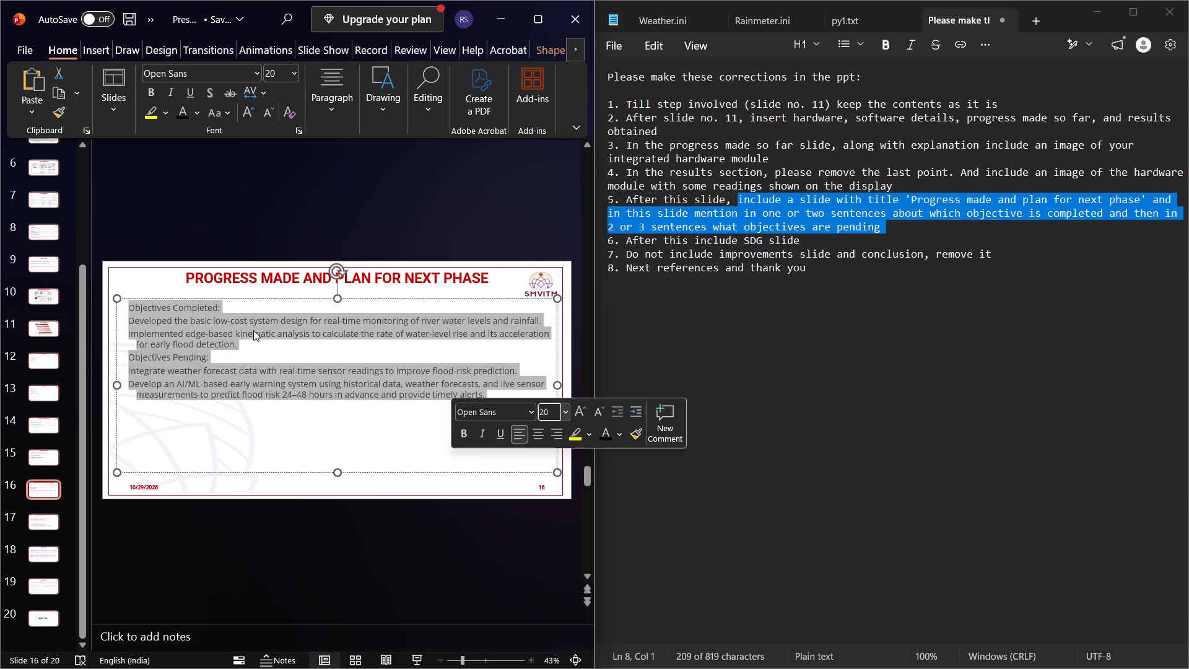
# Apply round bullets to the two lines under Objectives Completed and the two lines under Objectives Pending.
pyautogui.click(126, 320)
pyautogui.click(126, 320)
pyautogui.moveTo(126, 320); pyautogui.dragTo(200, 335)
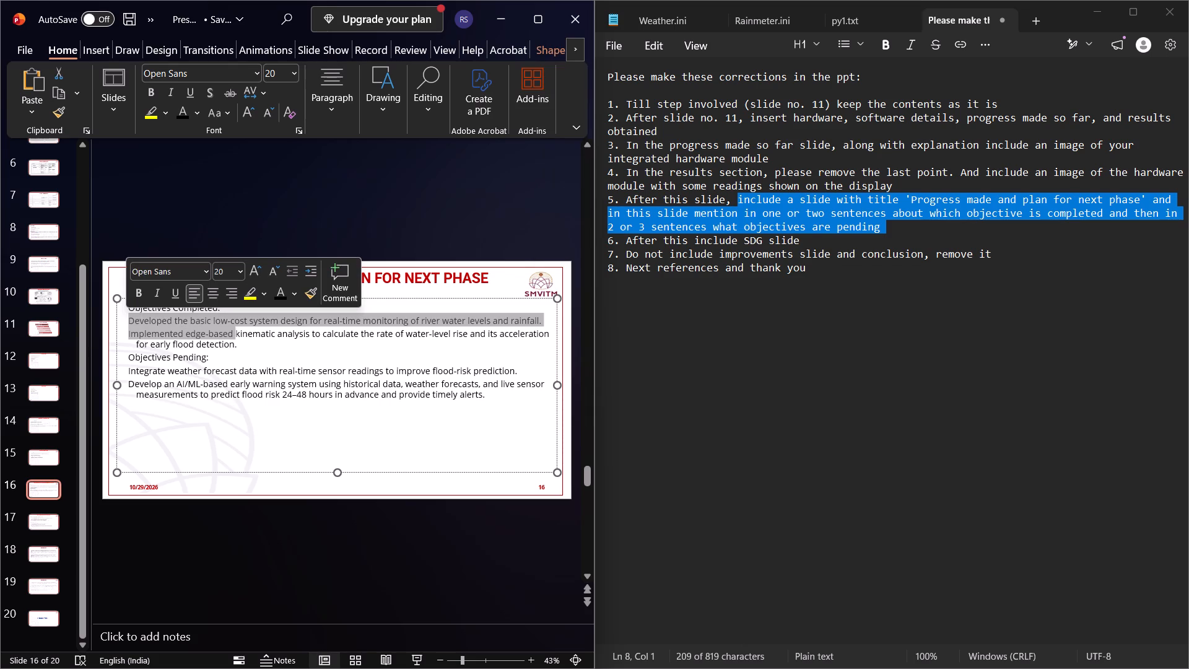
pyautogui.moveTo(200, 335); pyautogui.dragTo(242, 342)
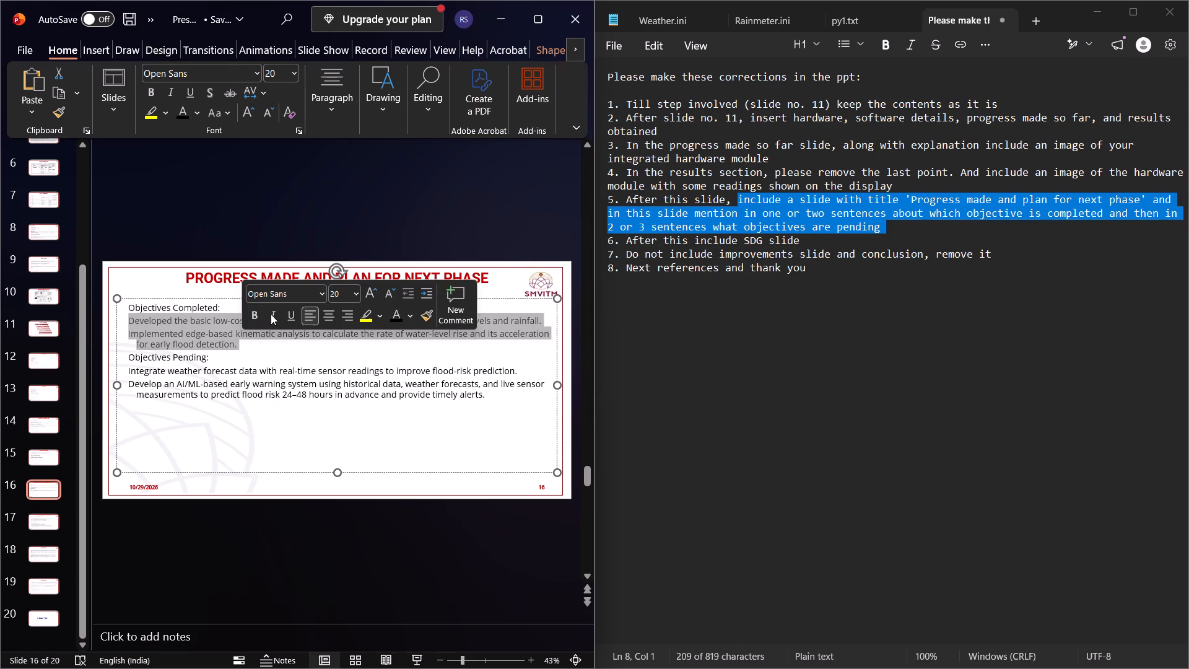
pyautogui.rightClick(190, 328)
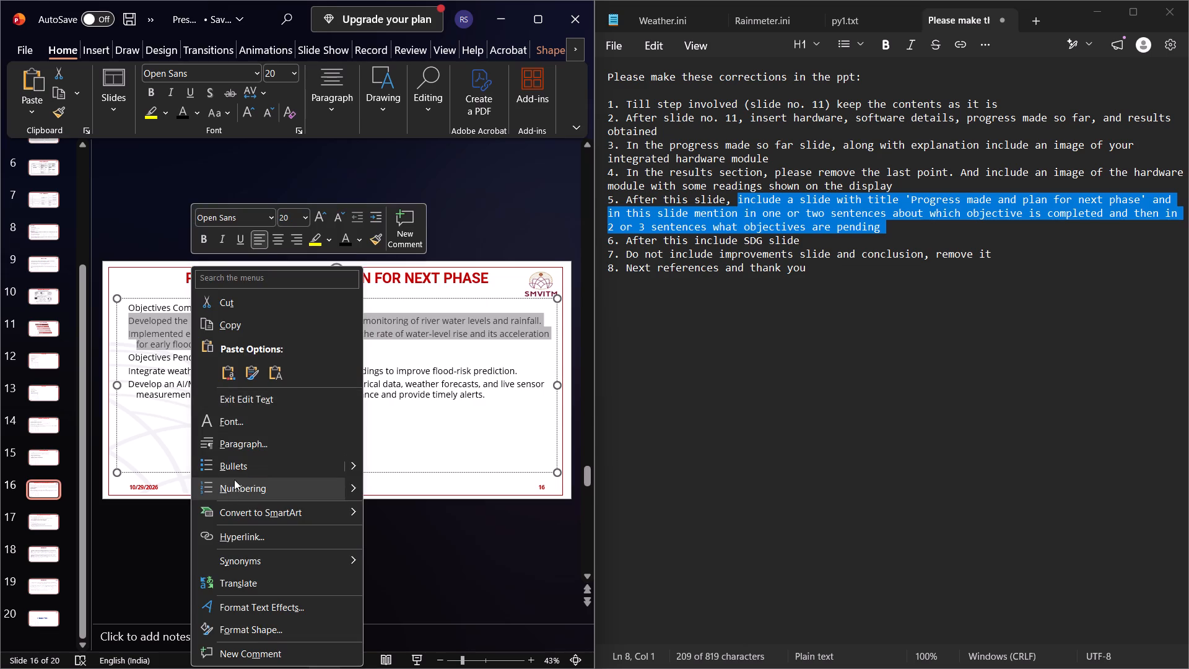
pyautogui.click(239, 463)
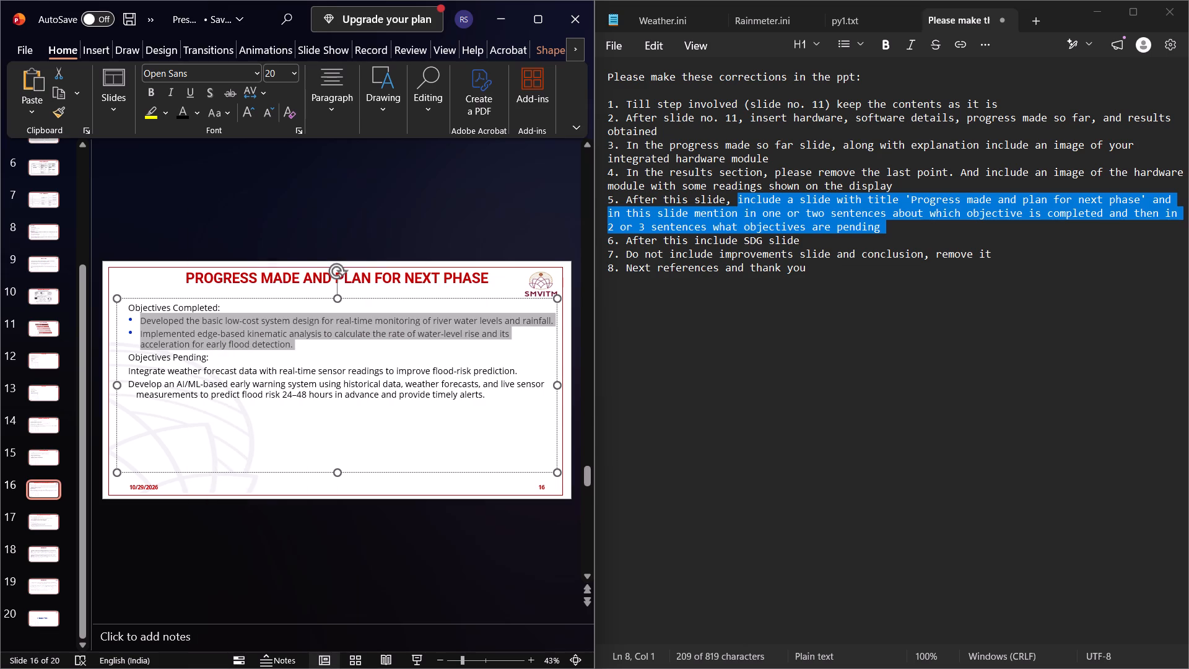
pyautogui.moveTo(129, 373); pyautogui.dragTo(308, 407)
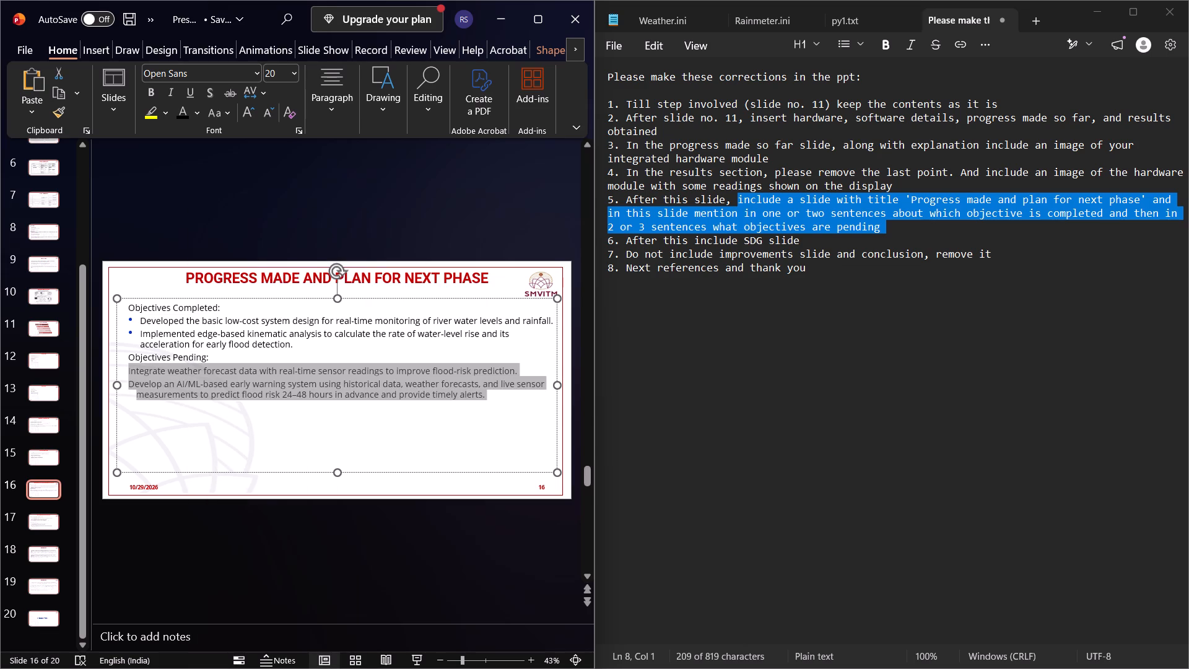
pyautogui.moveTo(308, 407); pyautogui.dragTo(512, 399)
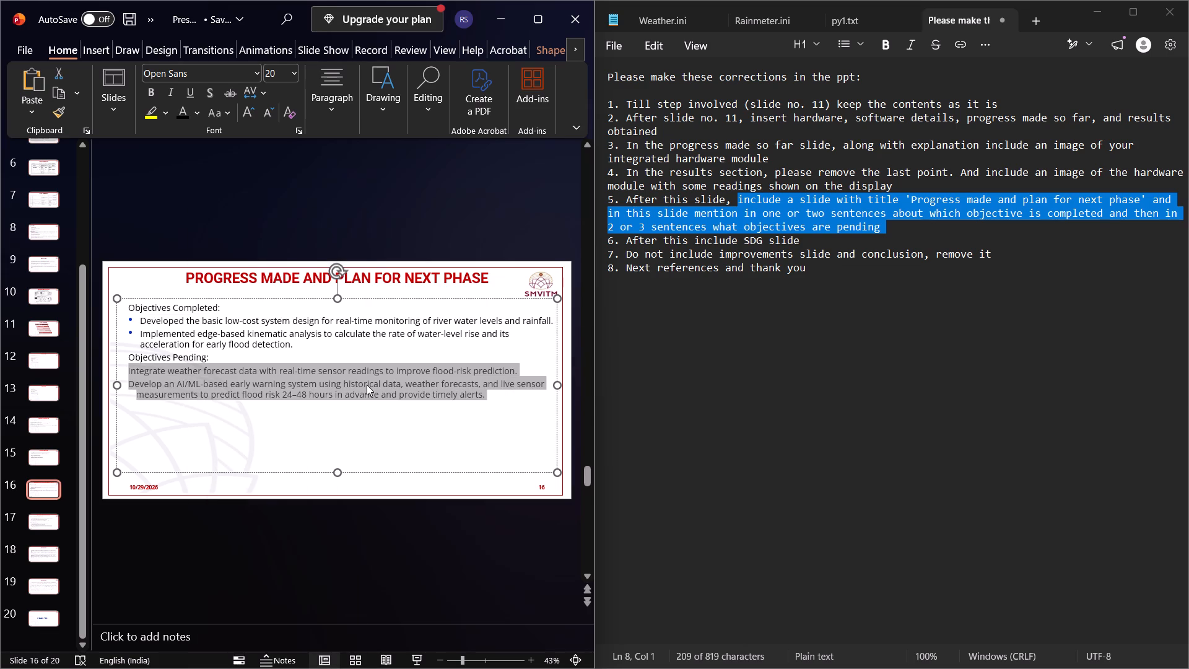
pyautogui.rightClick(367, 385)
pyautogui.click(426, 472)
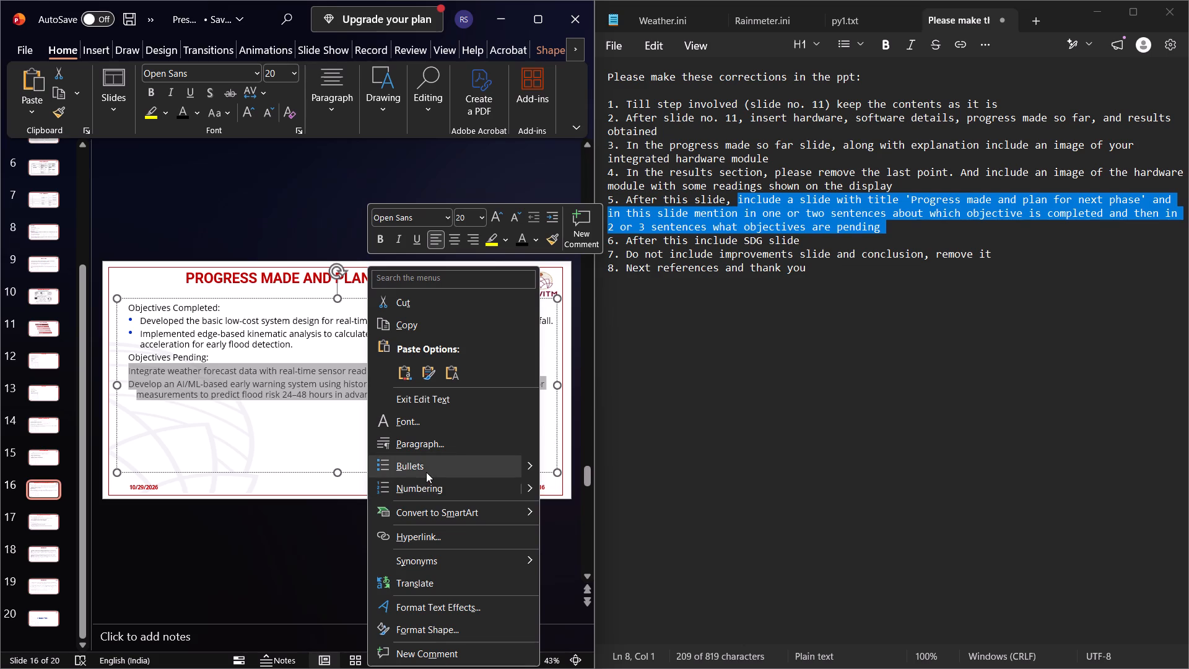
# Set the bullet color of the two lines under Objectives Pending to black.
pyautogui.rightClick(153, 374)
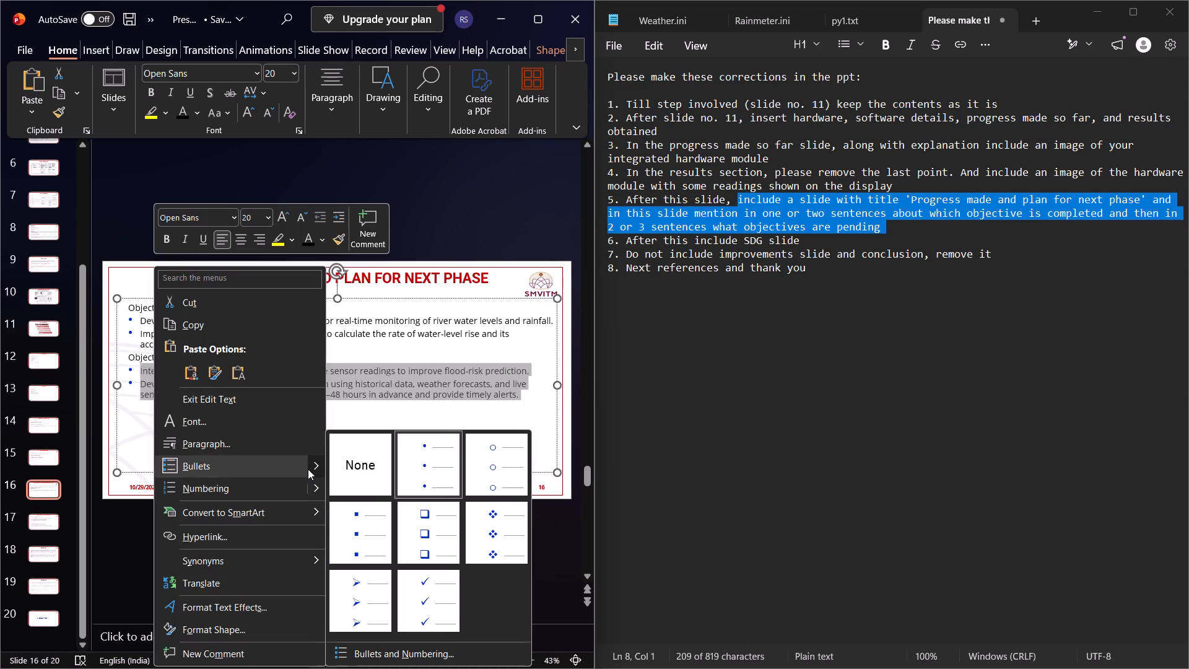
pyautogui.click(308, 469)
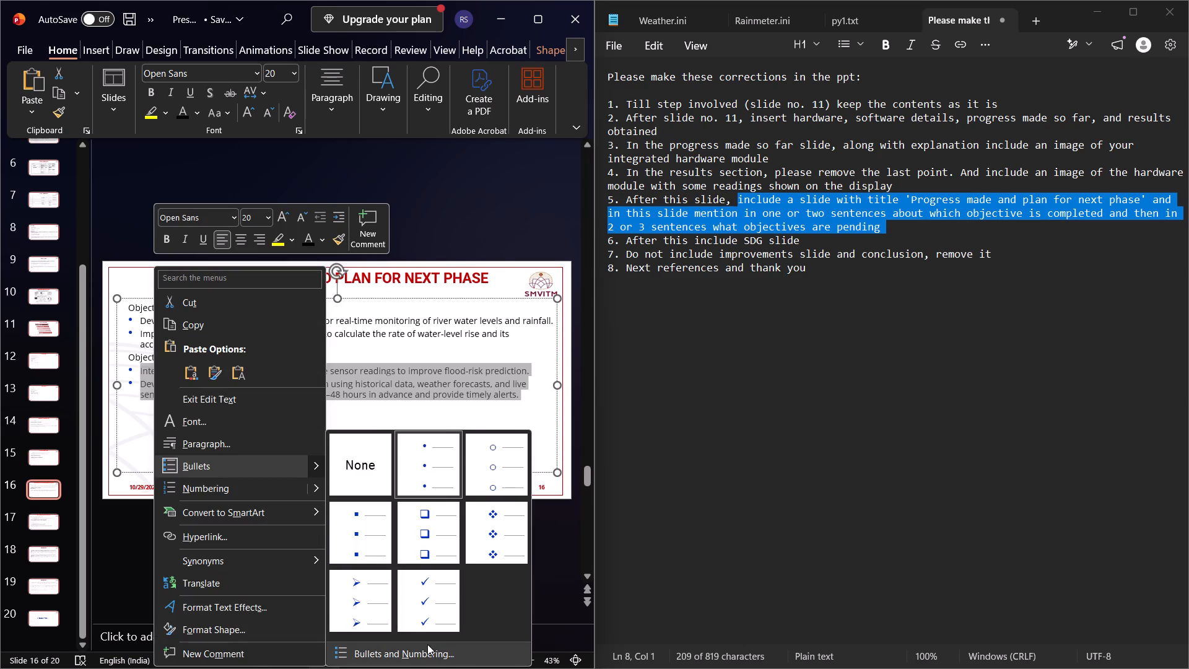
pyautogui.click(427, 644)
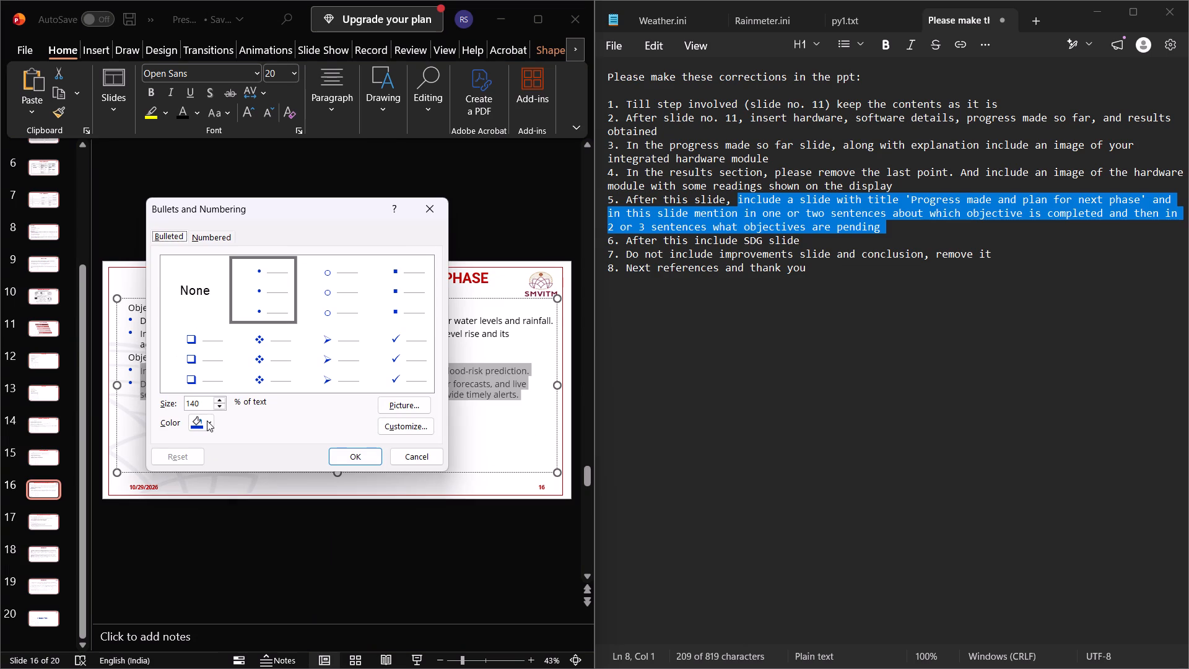
pyautogui.click(207, 422)
pyautogui.click(218, 271)
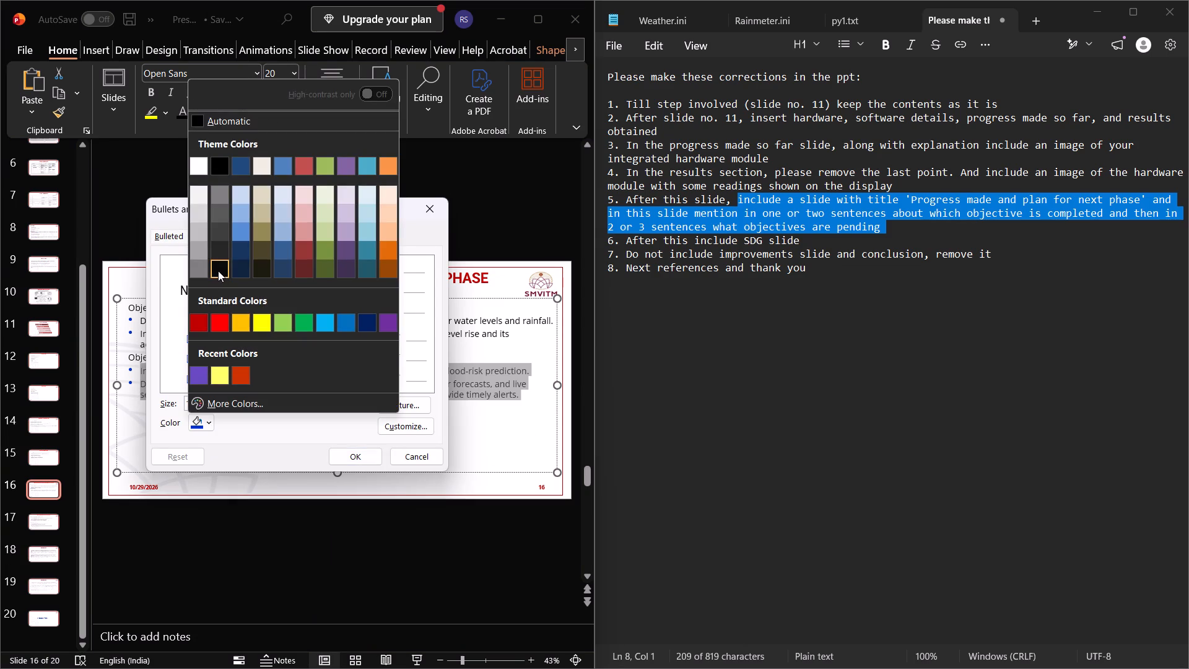
pyautogui.click(344, 462)
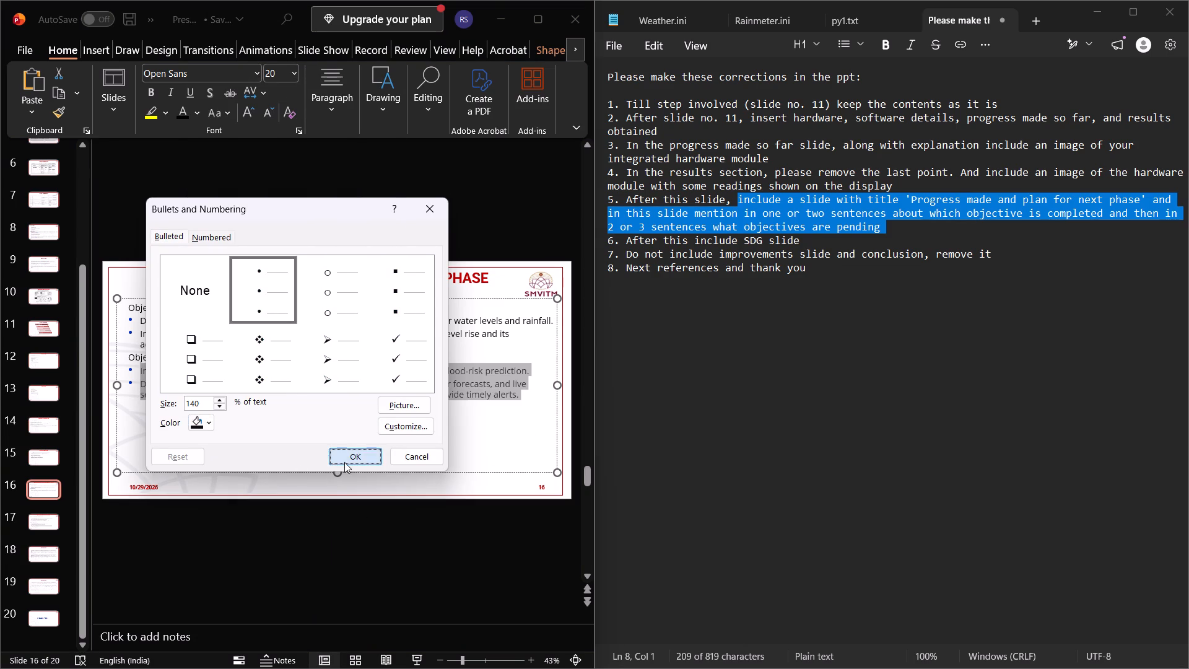
# Set the bullet color of the two lines under Objectives Completed on slide 16 to black.
pyautogui.moveTo(139, 318); pyautogui.dragTo(355, 348)
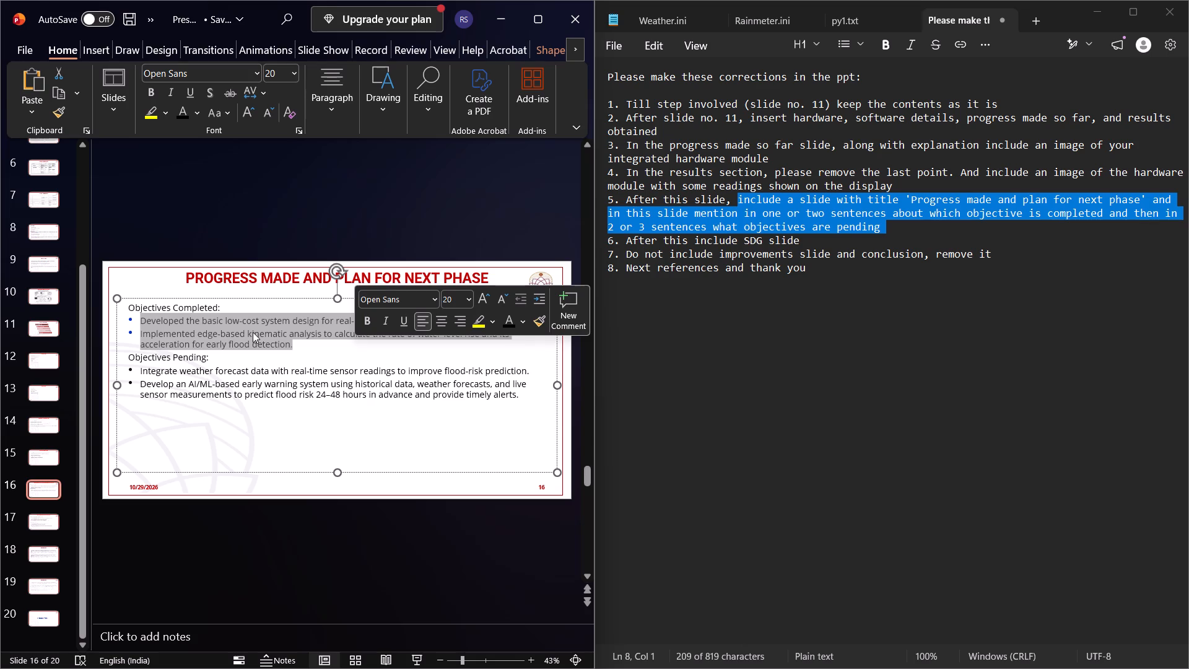
pyautogui.click(204, 351)
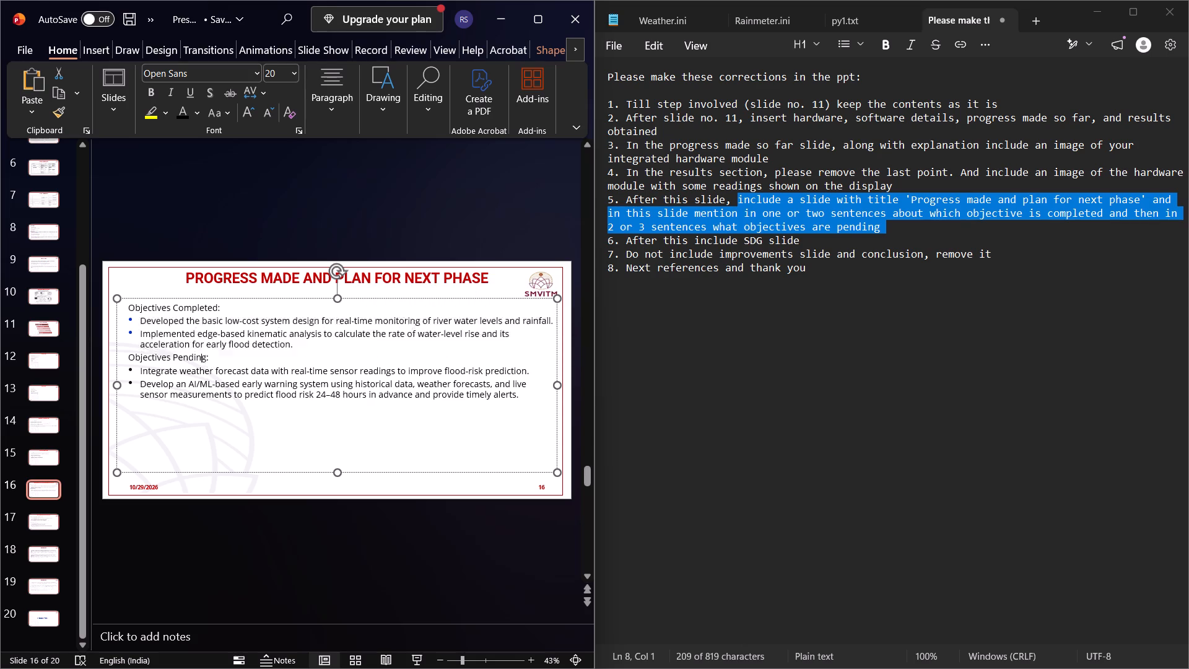
pyautogui.hotkey('ctrl', 'z')
pyautogui.moveTo(140, 320); pyautogui.dragTo(390, 343)
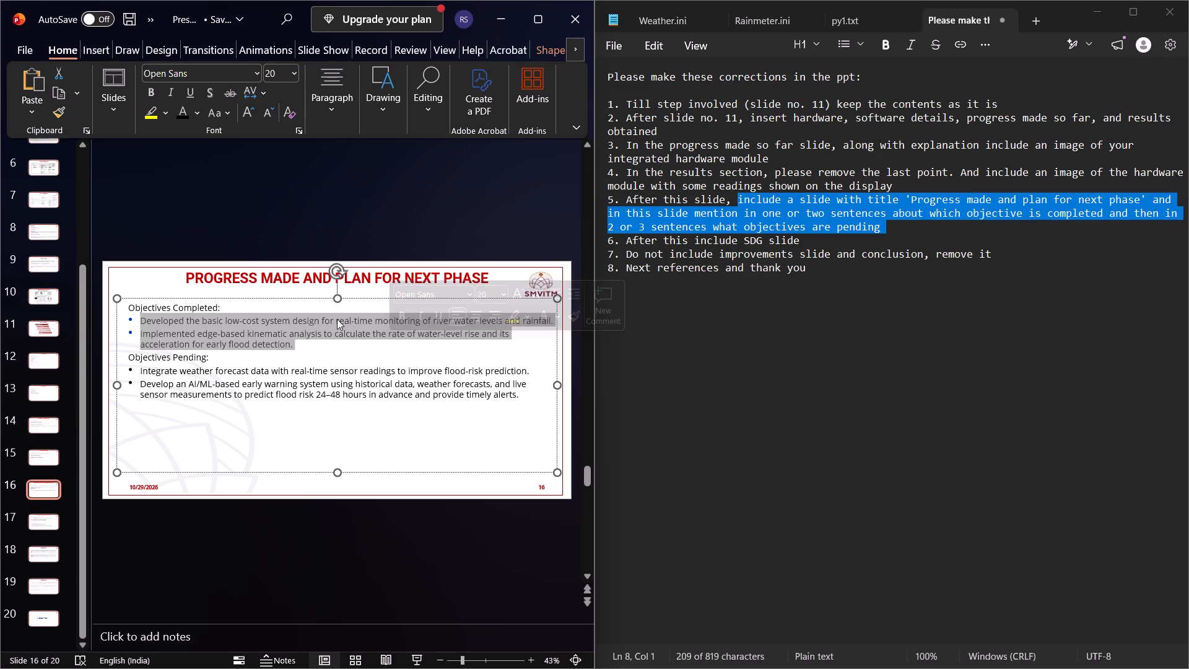
pyautogui.rightClick(337, 319)
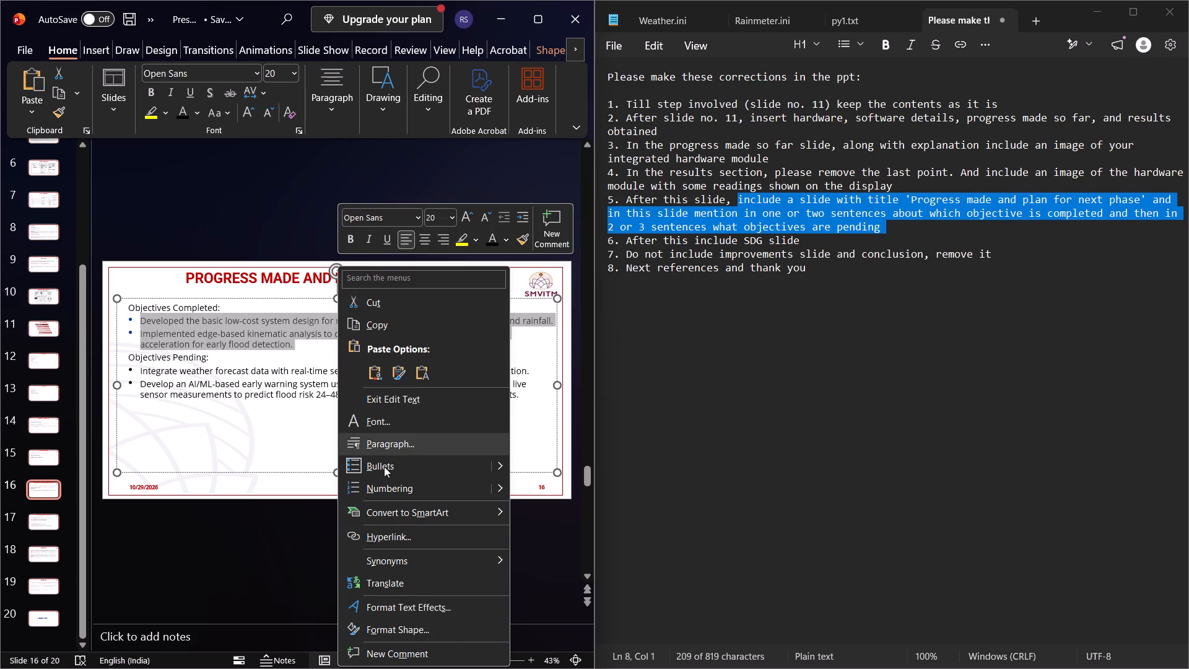
pyautogui.click(503, 465)
pyautogui.click(502, 465)
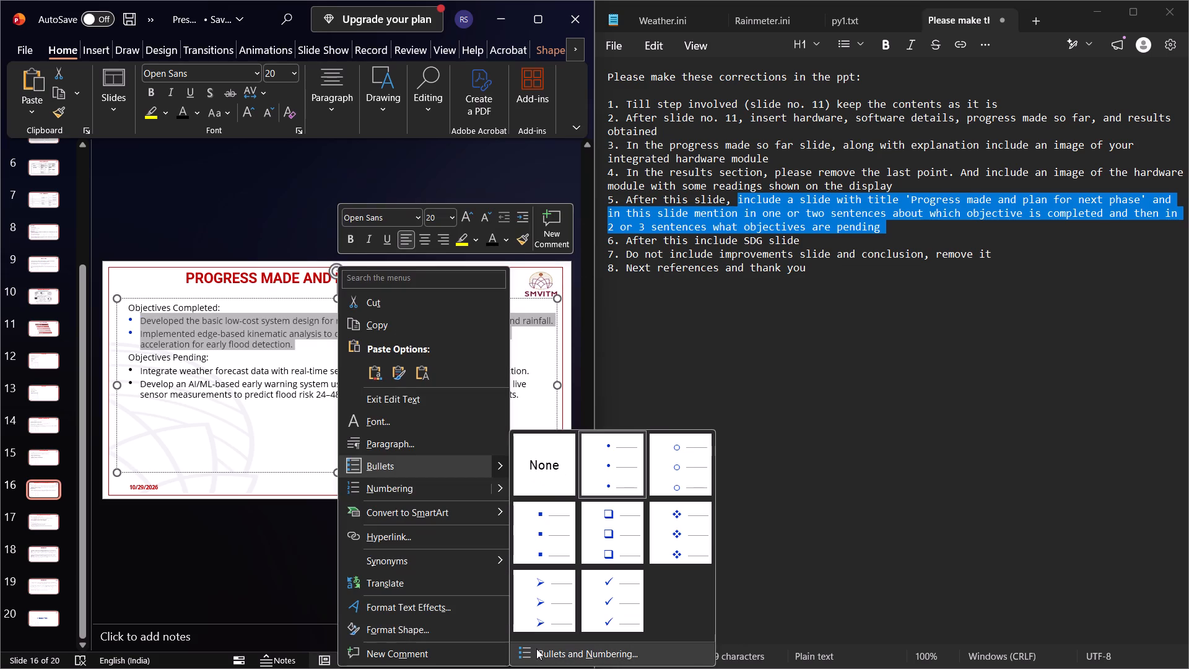
pyautogui.click(536, 649)
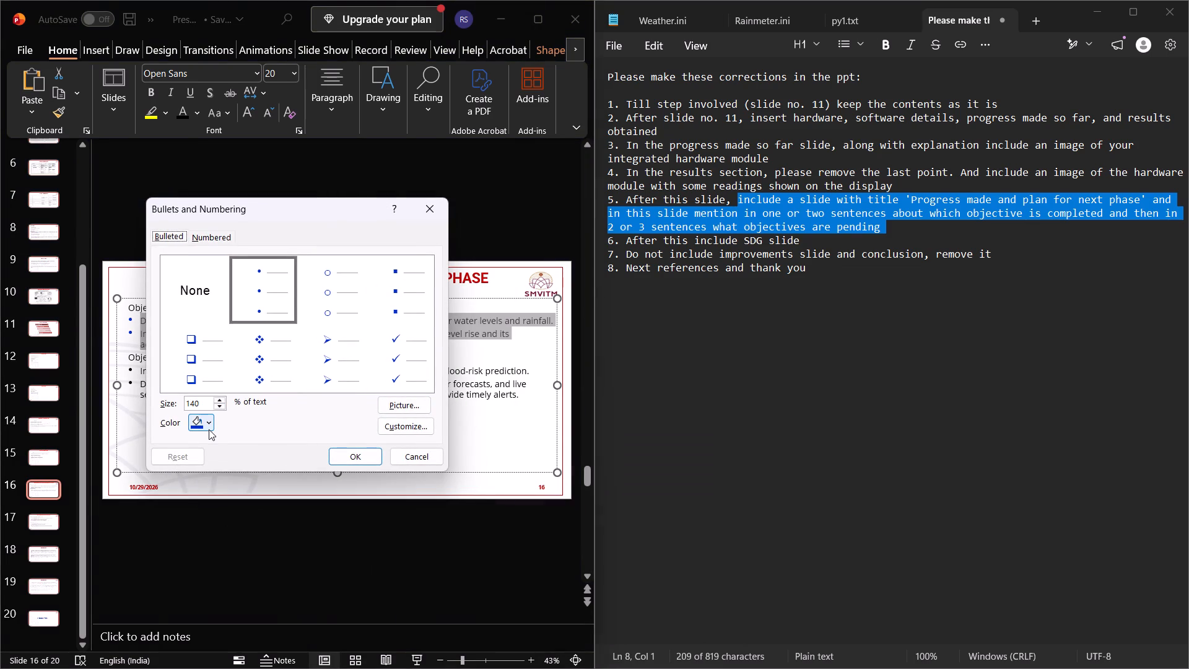
pyautogui.click(209, 429)
pyautogui.click(217, 261)
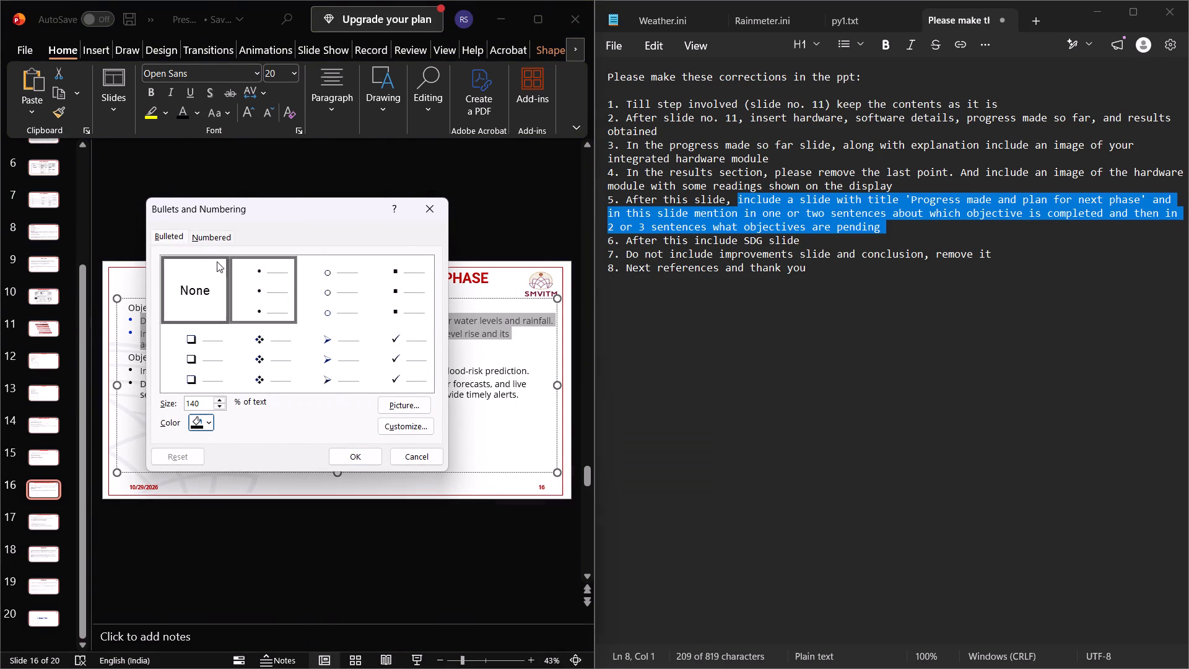
pyautogui.click(332, 458)
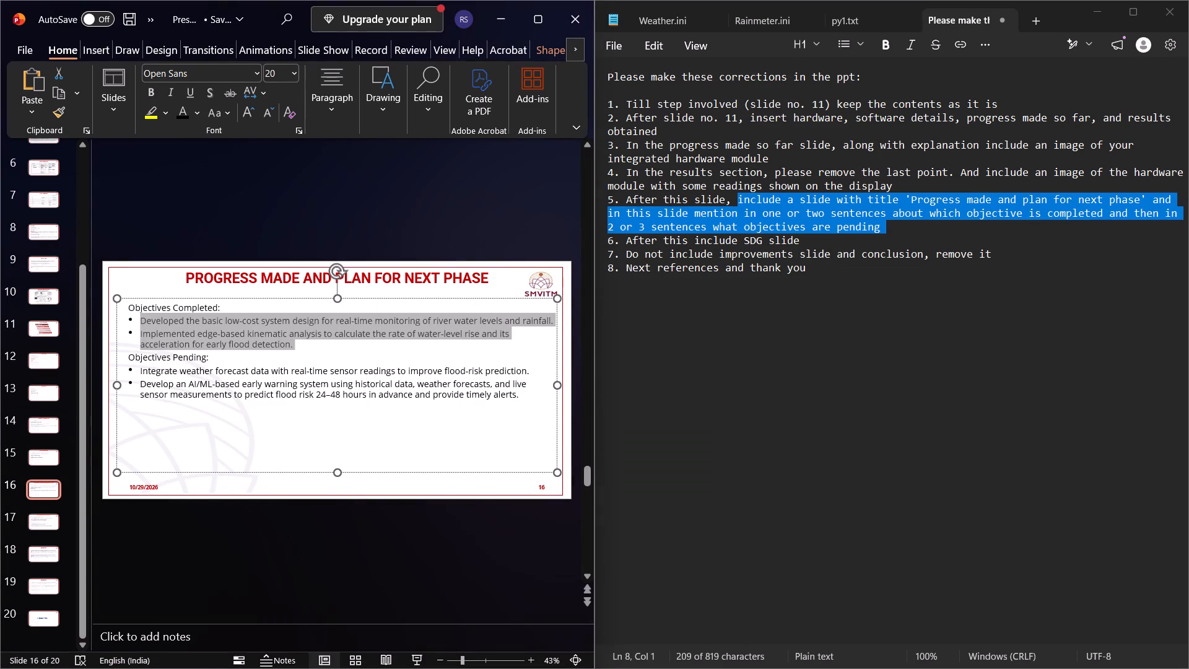
# Insert an unbulleted blank line between the last completed objective and the Objectives Pending heading.
pyautogui.click(316, 342)
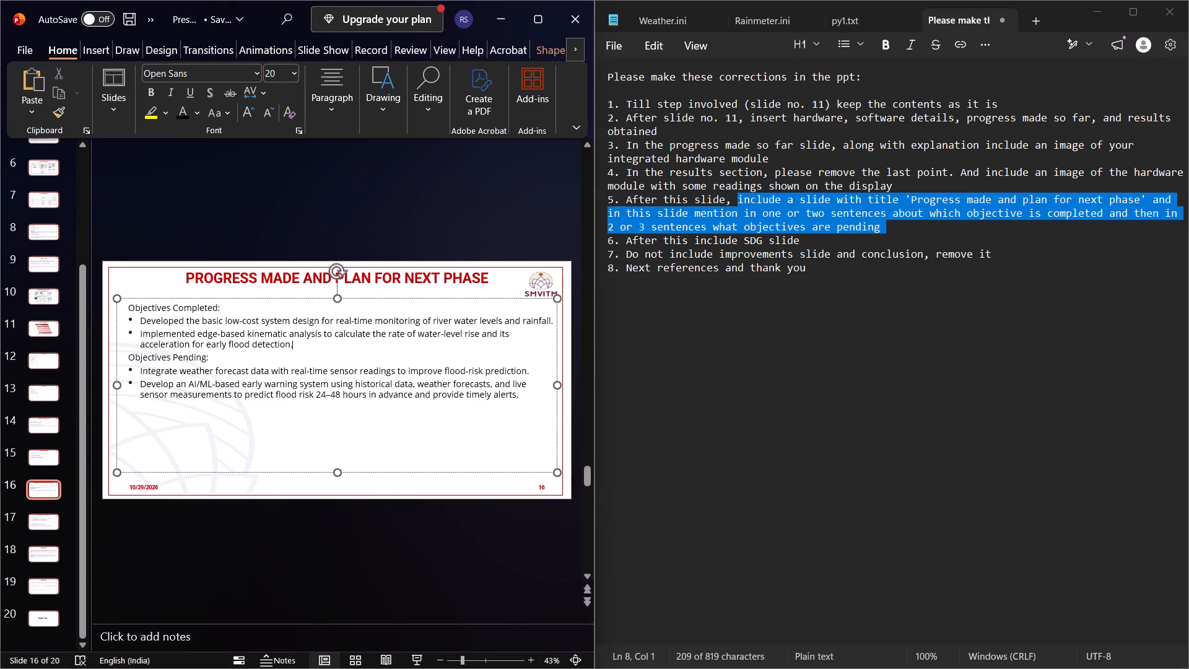
pyautogui.press('Return')
pyautogui.press('BackSpace')
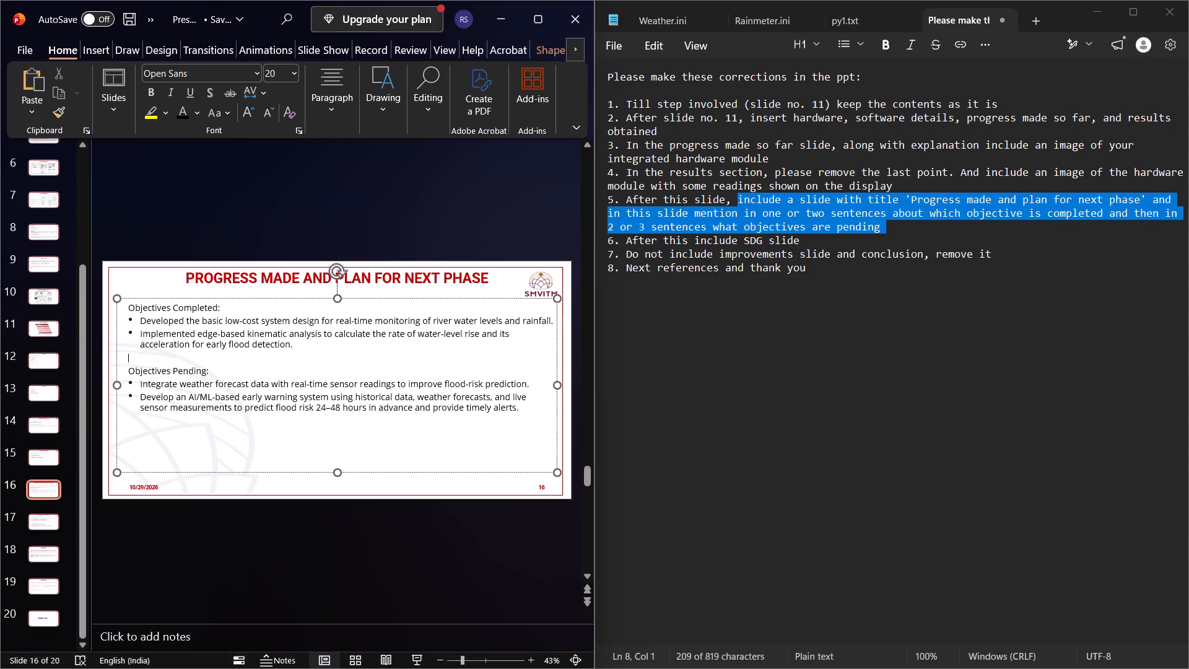
# Save the presentation and turn on AutoSave by uploading the file to OneDrive - Personal.
pyautogui.click(122, 24)
pyautogui.click(102, 13)
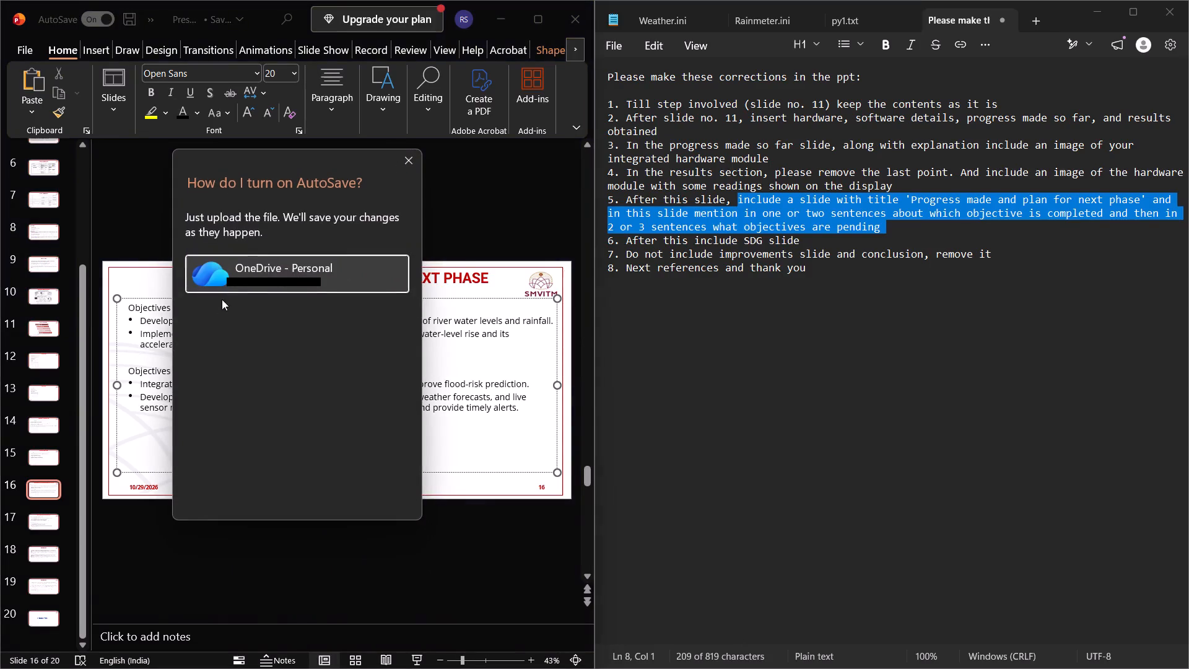
pyautogui.click(229, 269)
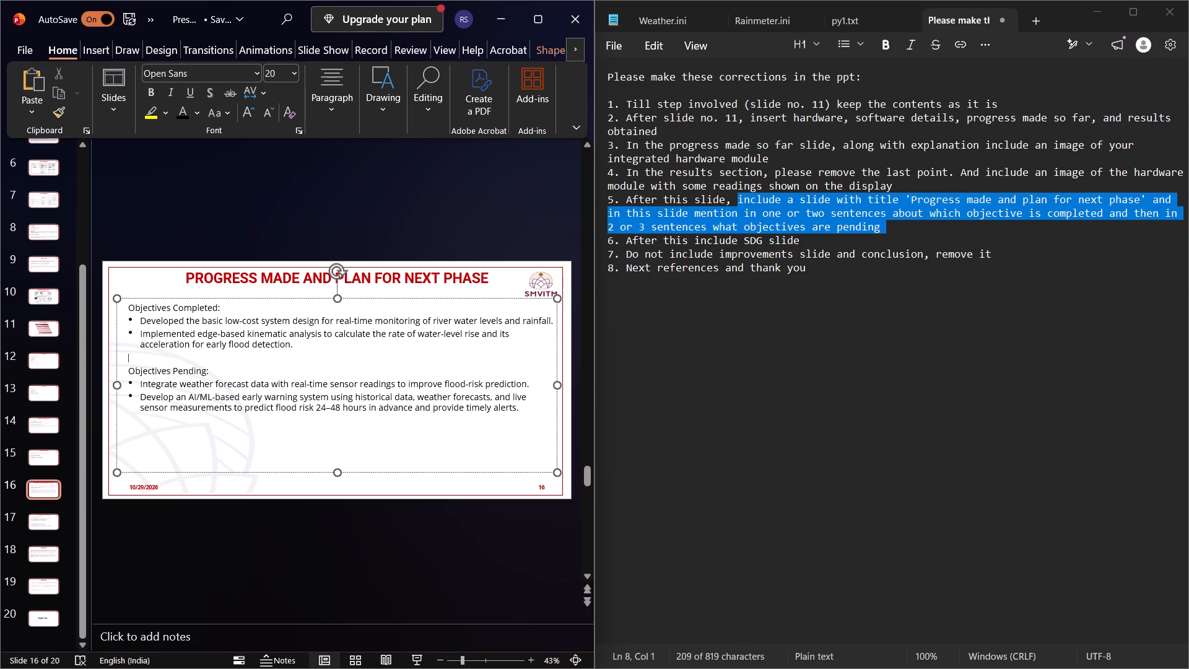
# Switch to Notepad, close py1.txt and open Weather.ini, dismissing the notice.
pyautogui.click(860, 22)
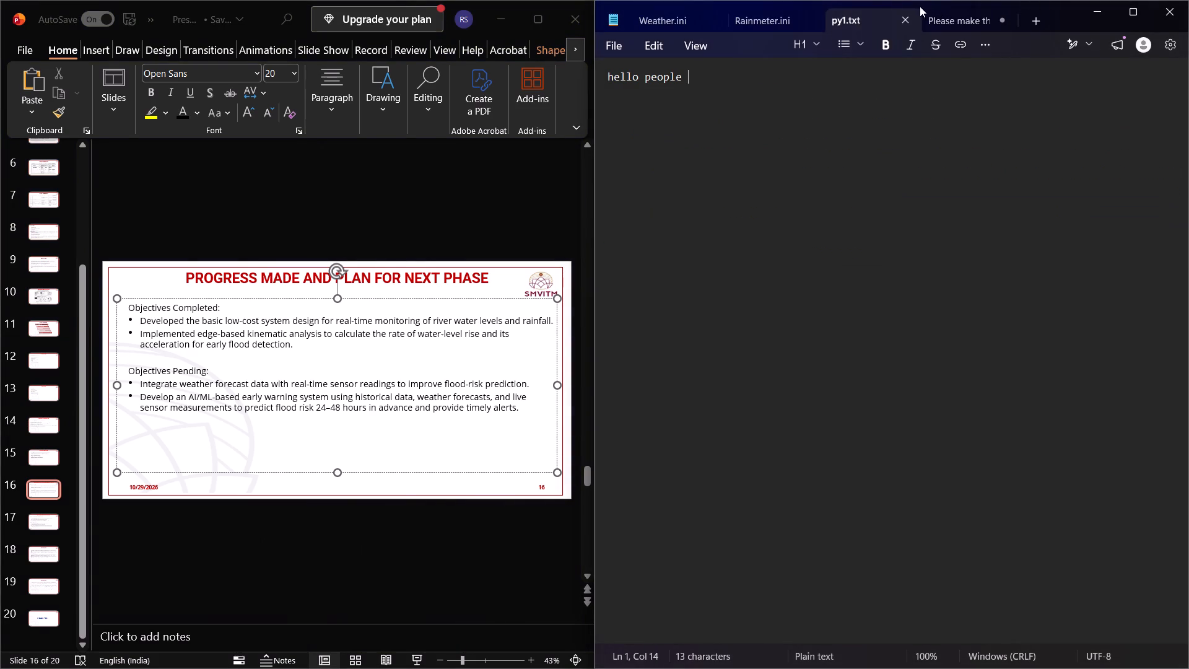
pyautogui.click(915, 16)
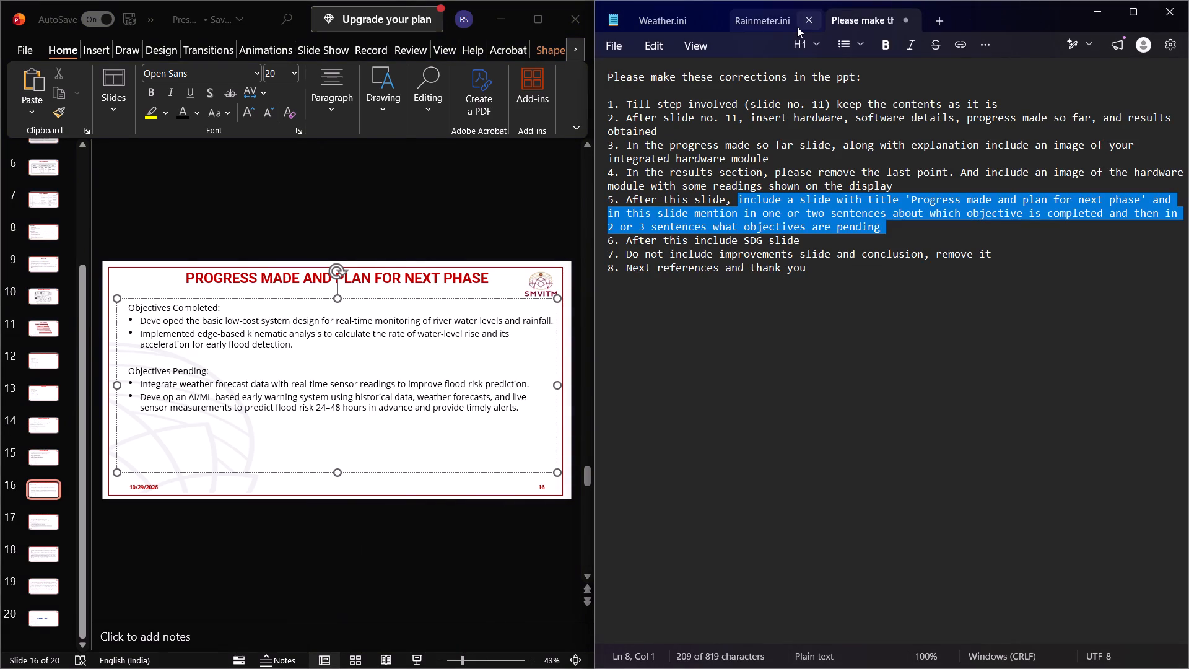
pyautogui.click(664, 27)
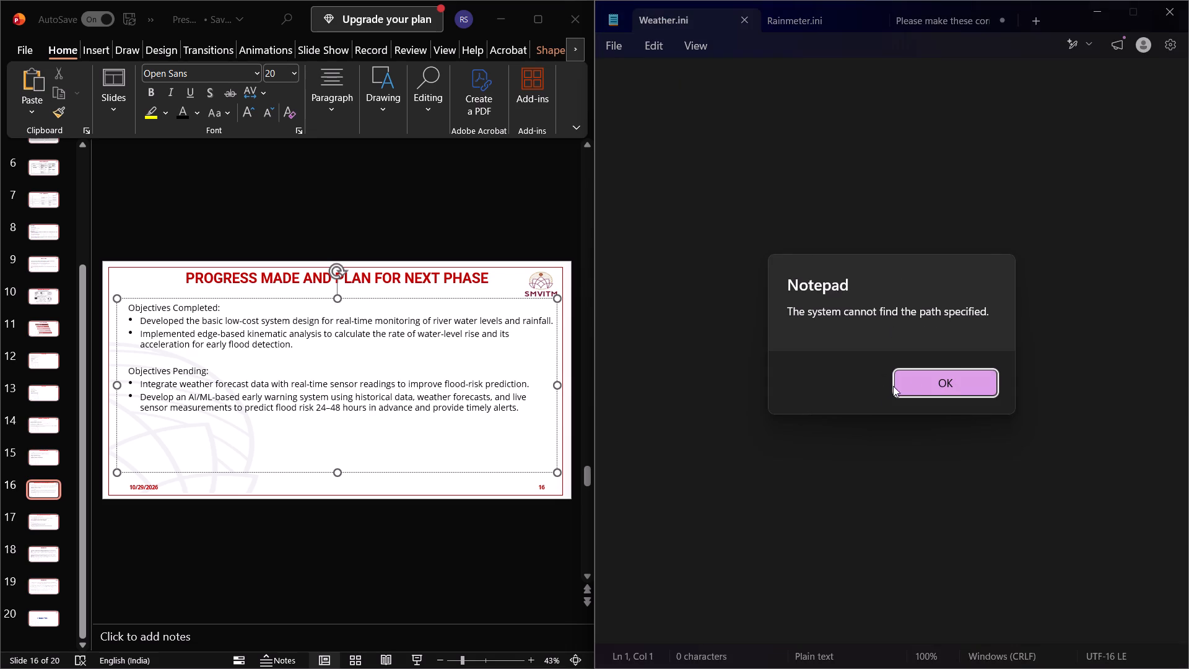
pyautogui.click(921, 387)
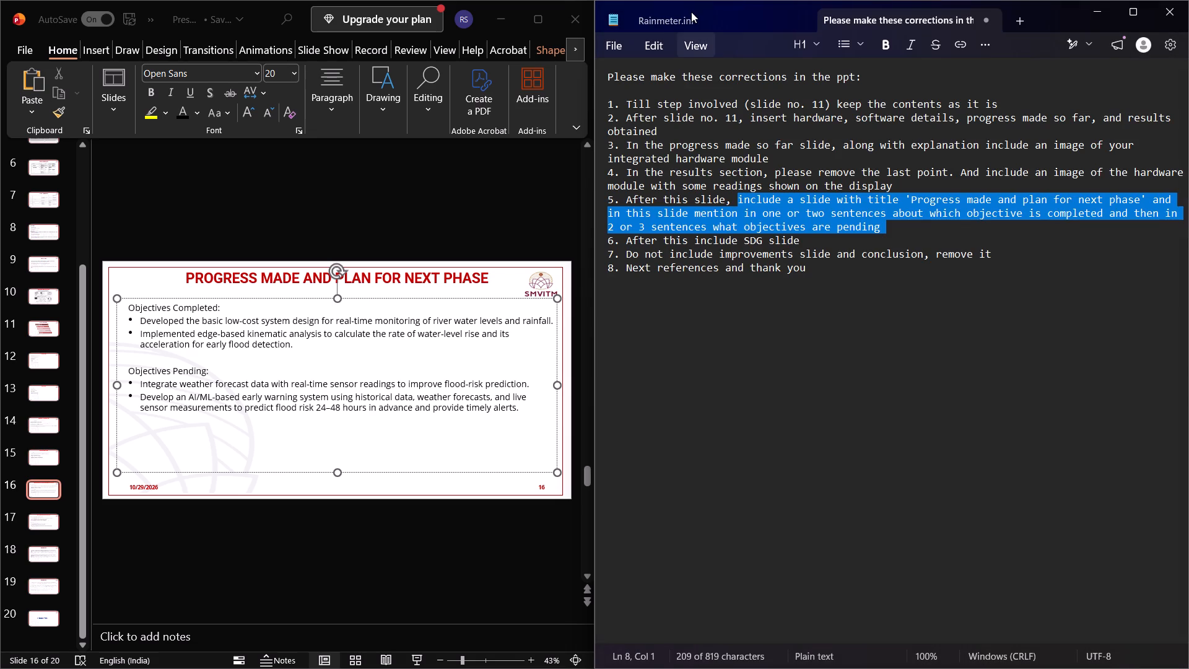
# Look through the Rainmeter.ini settings, return to the corrections note and close the Notepad window.
pyautogui.click(691, 12)
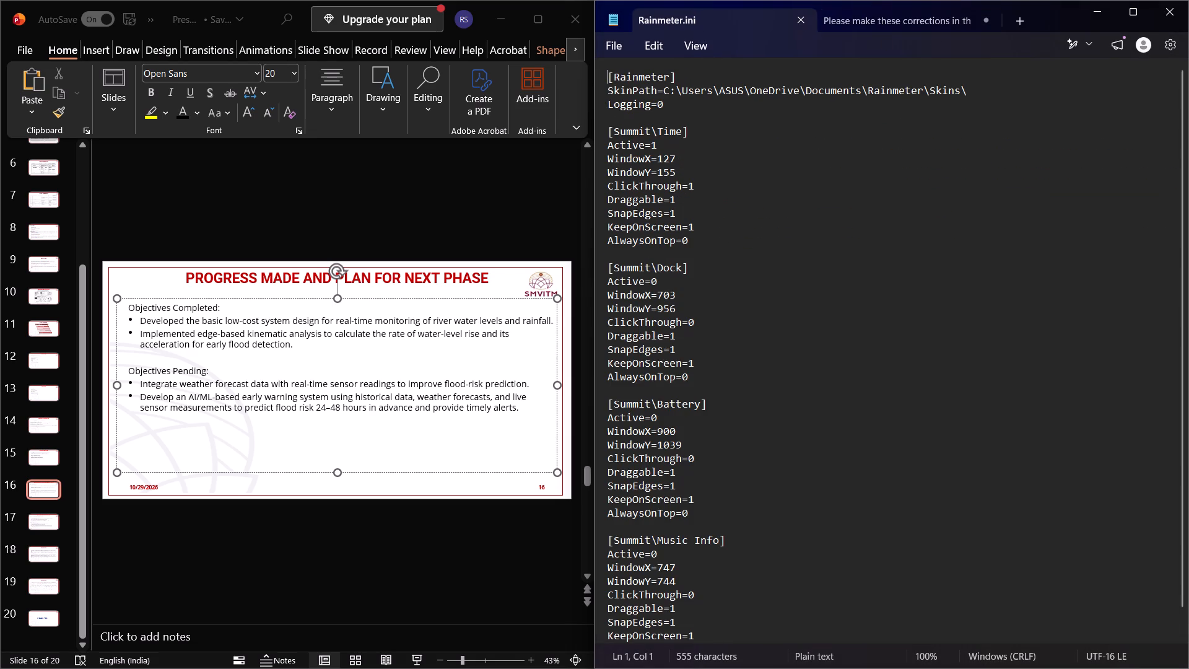
pyautogui.scroll(-7, 746, 269)
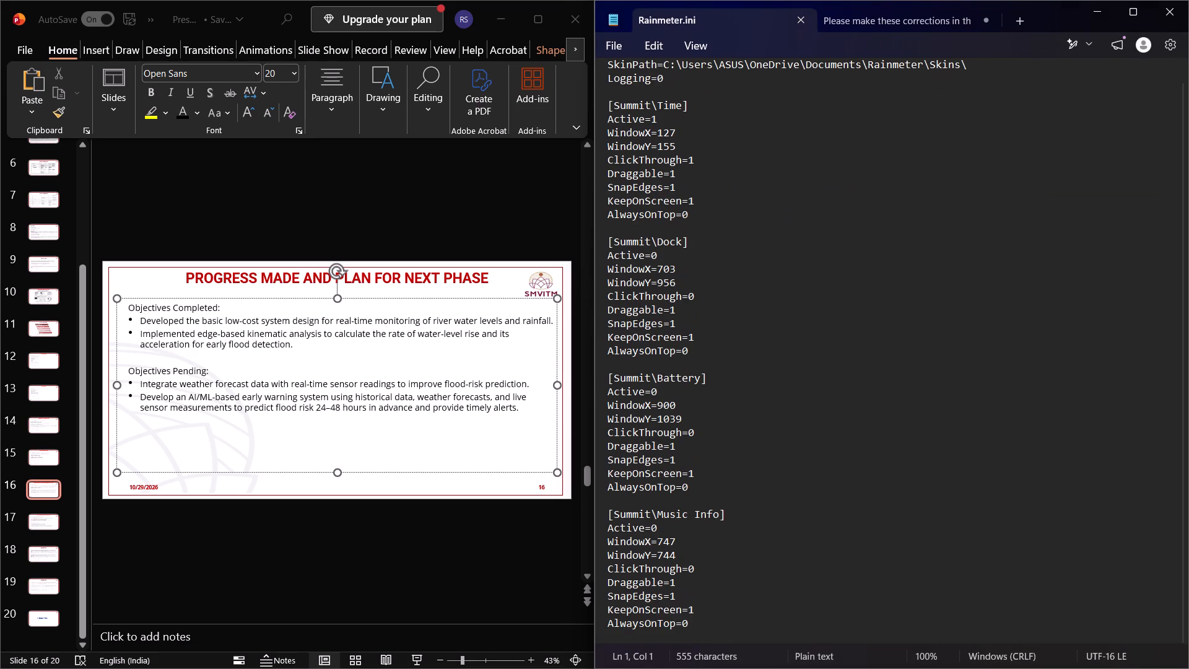
pyautogui.scroll(-1, 746, 269)
pyautogui.scroll(3, 746, 269)
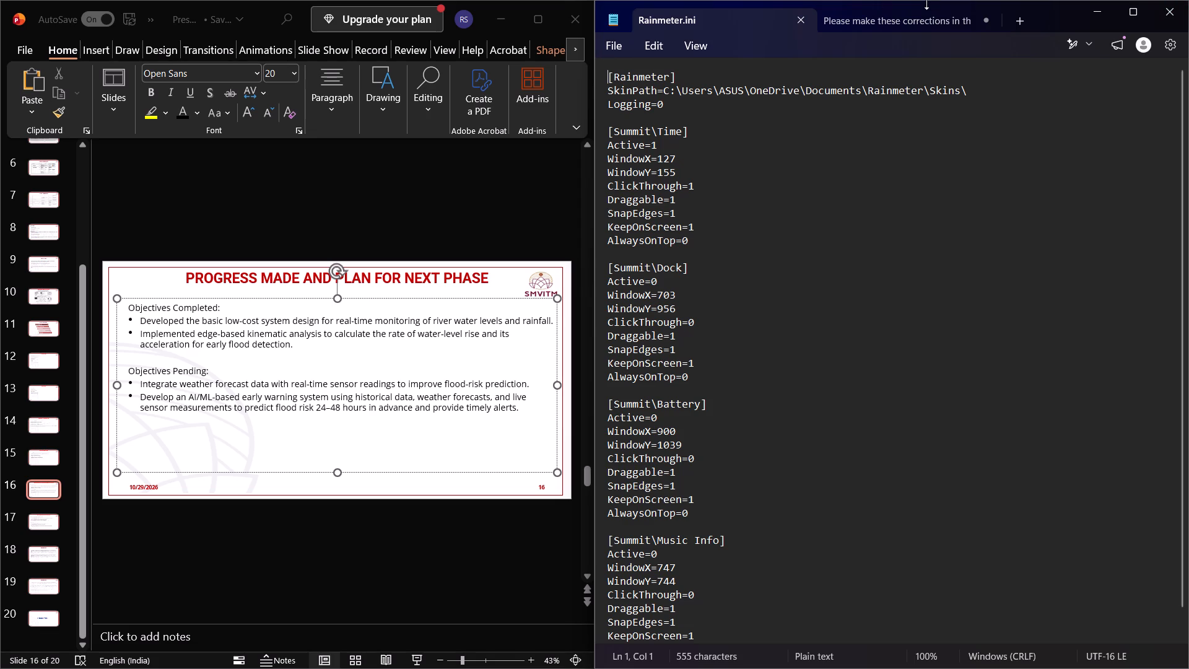
pyautogui.click(918, 18)
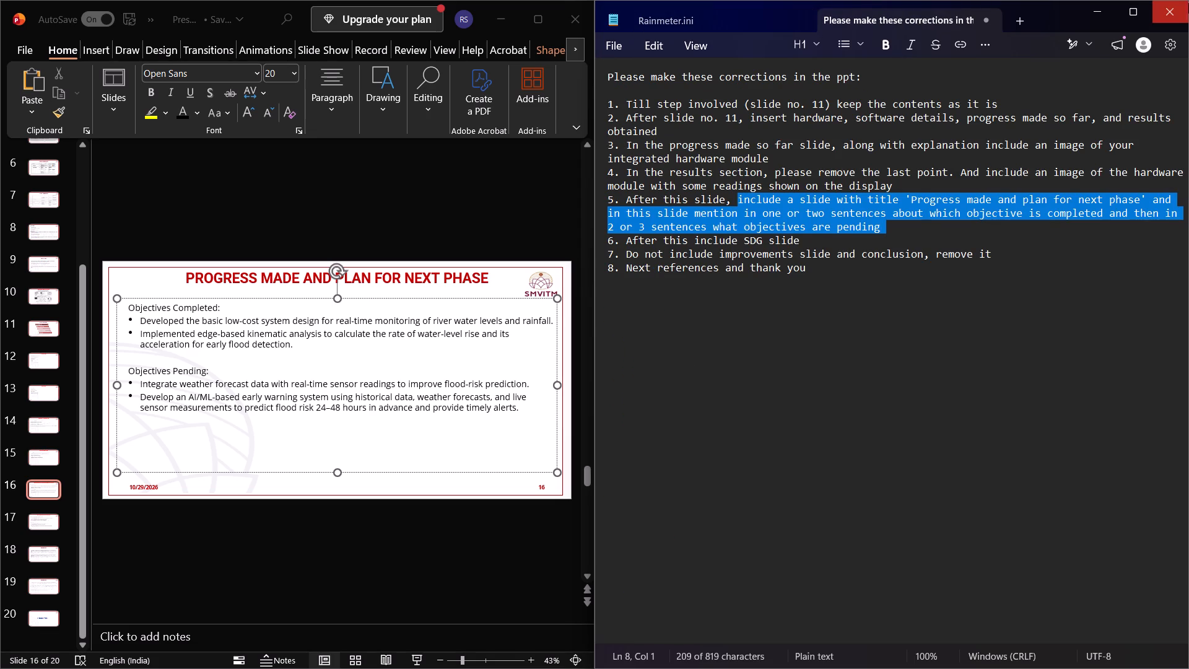
pyautogui.click(1175, 6)
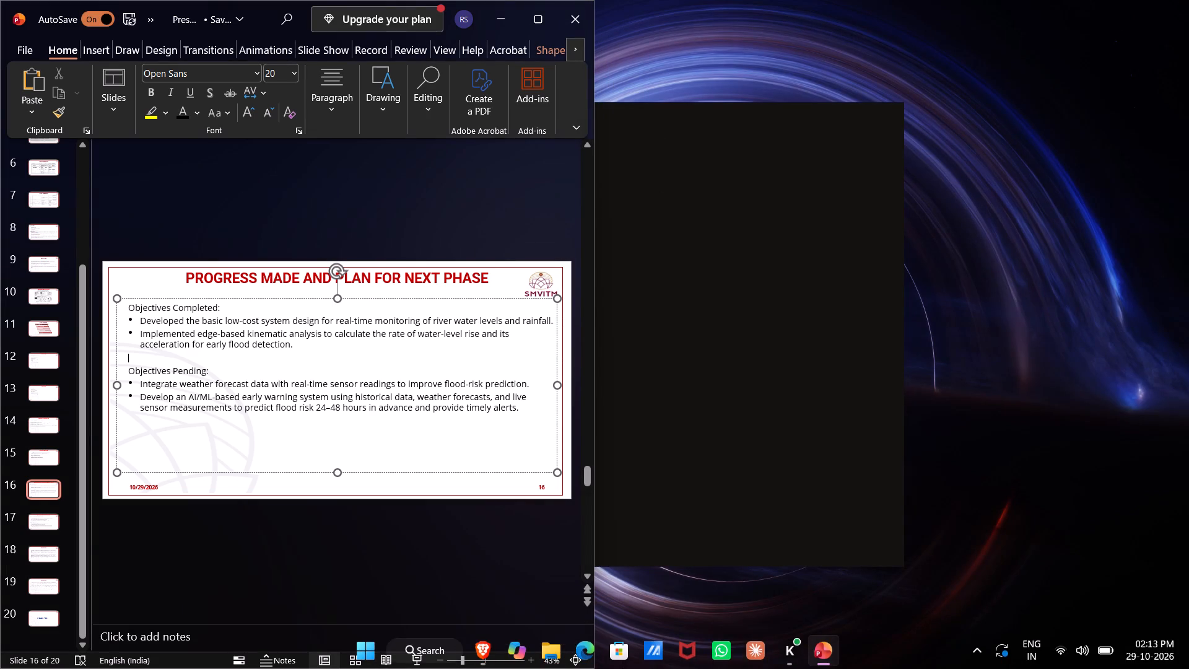
# Switch to Brave, open the colab shortcut in a new tab and close the Slide progress summary chat.
pyautogui.click(487, 655)
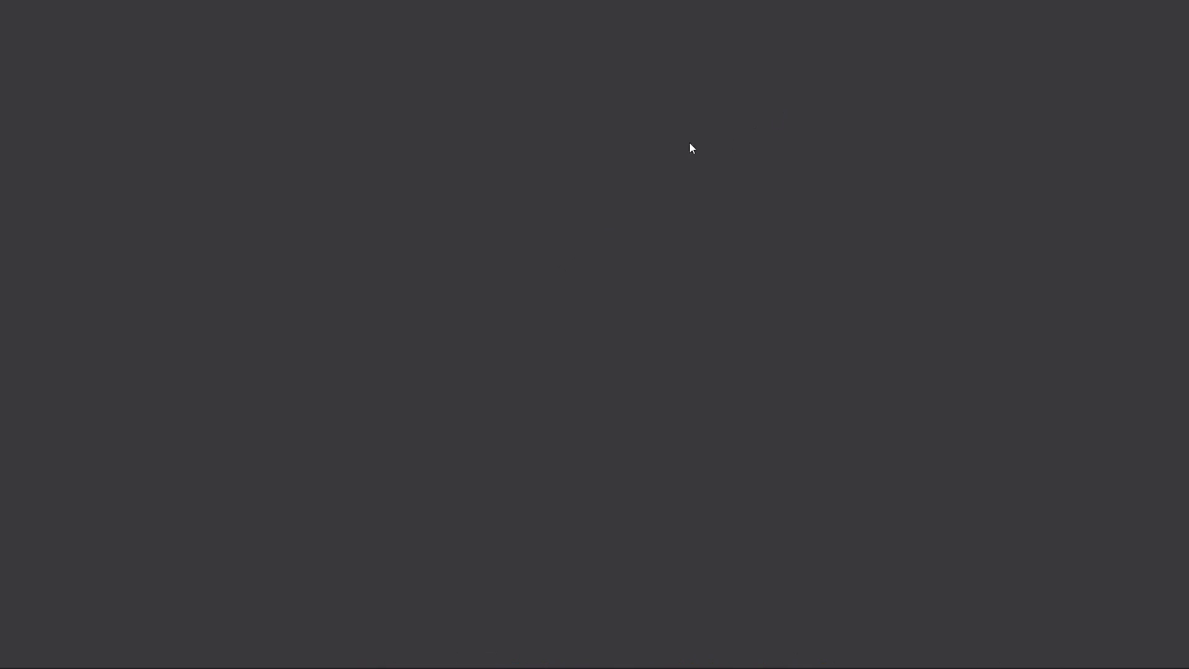
pyautogui.click(207, 12)
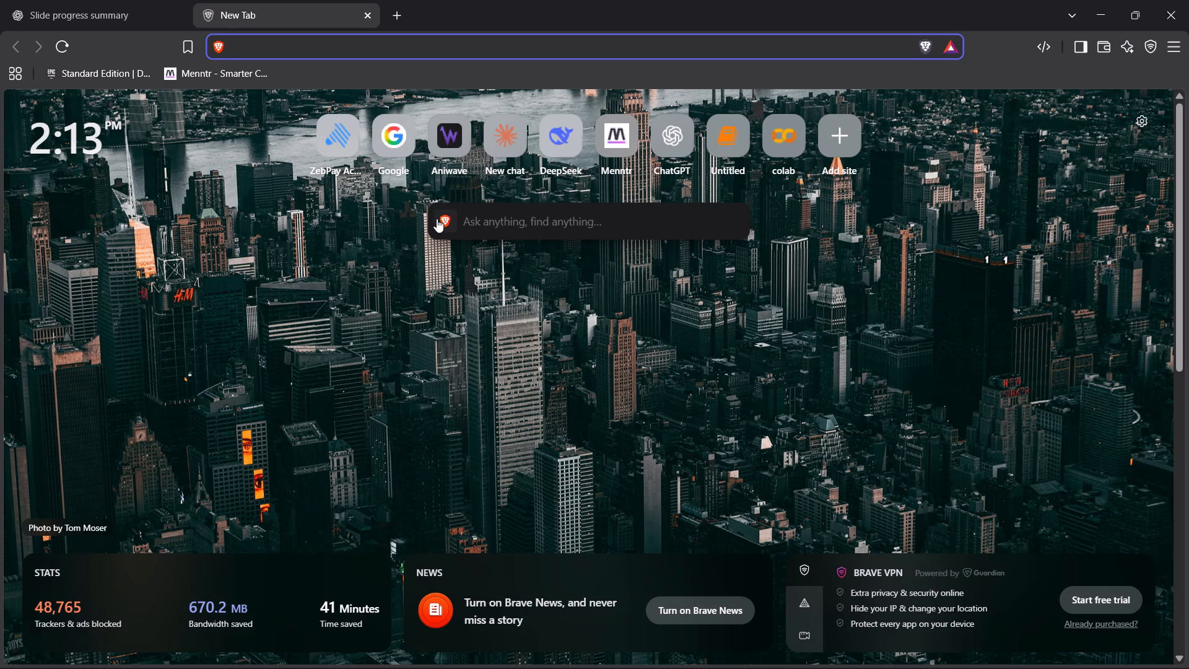
pyautogui.click(785, 142)
pyautogui.moveTo(785, 142); pyautogui.dragTo(716, 134)
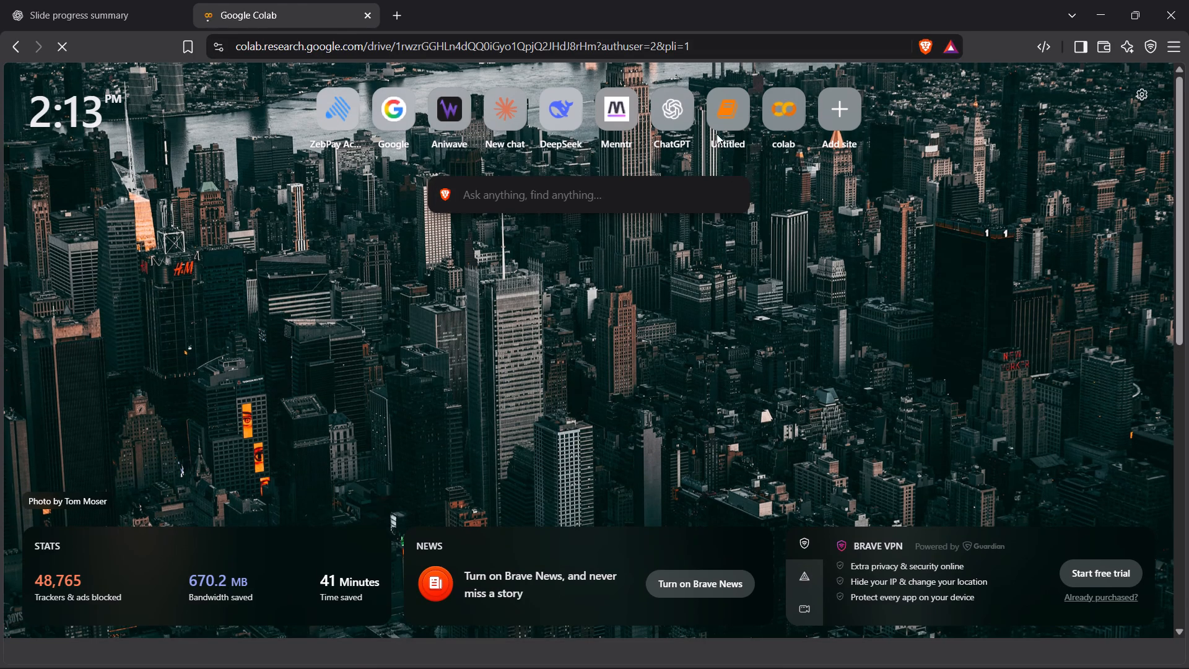
pyautogui.moveTo(716, 134); pyautogui.dragTo(154, 4)
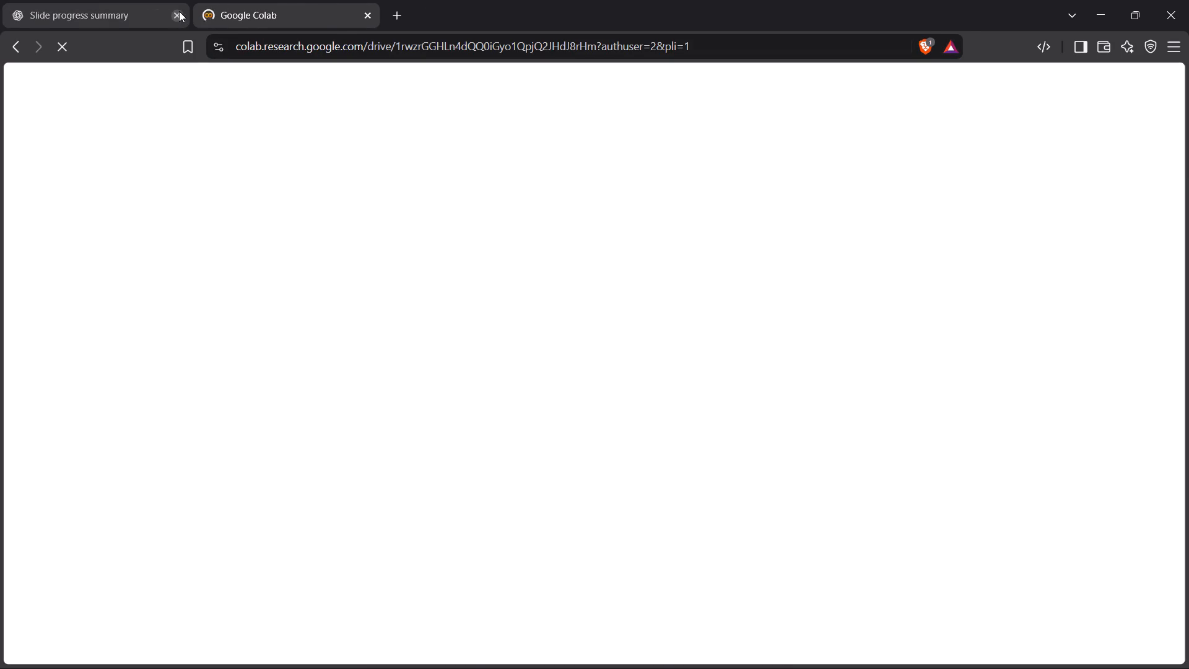
pyautogui.click(179, 11)
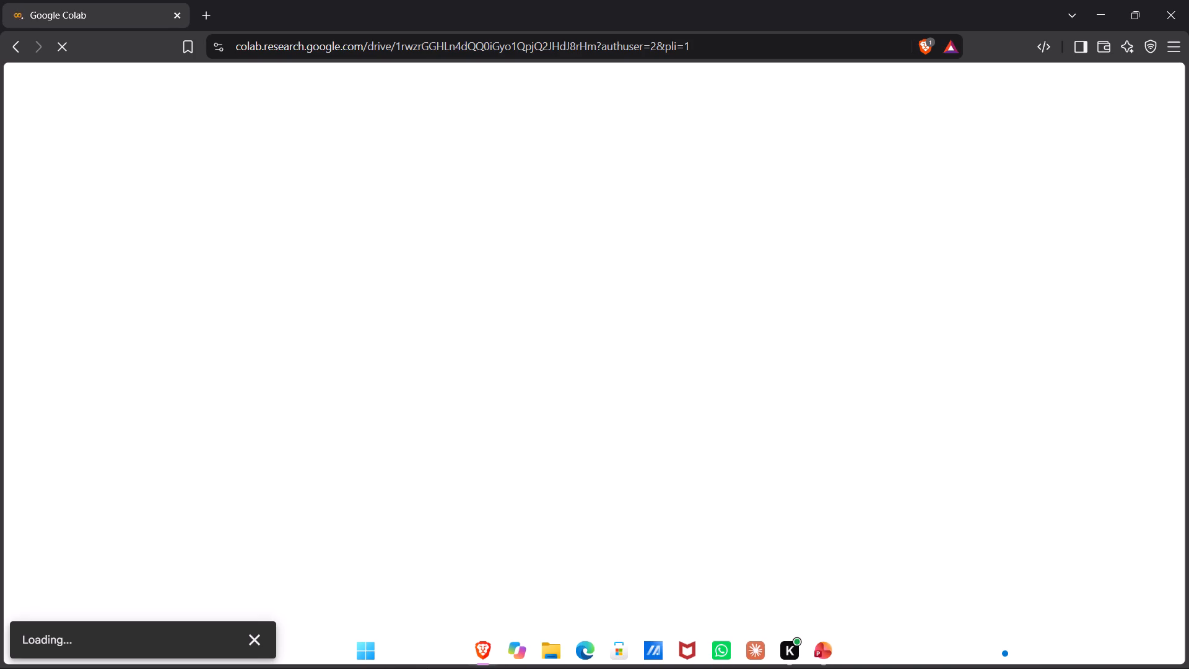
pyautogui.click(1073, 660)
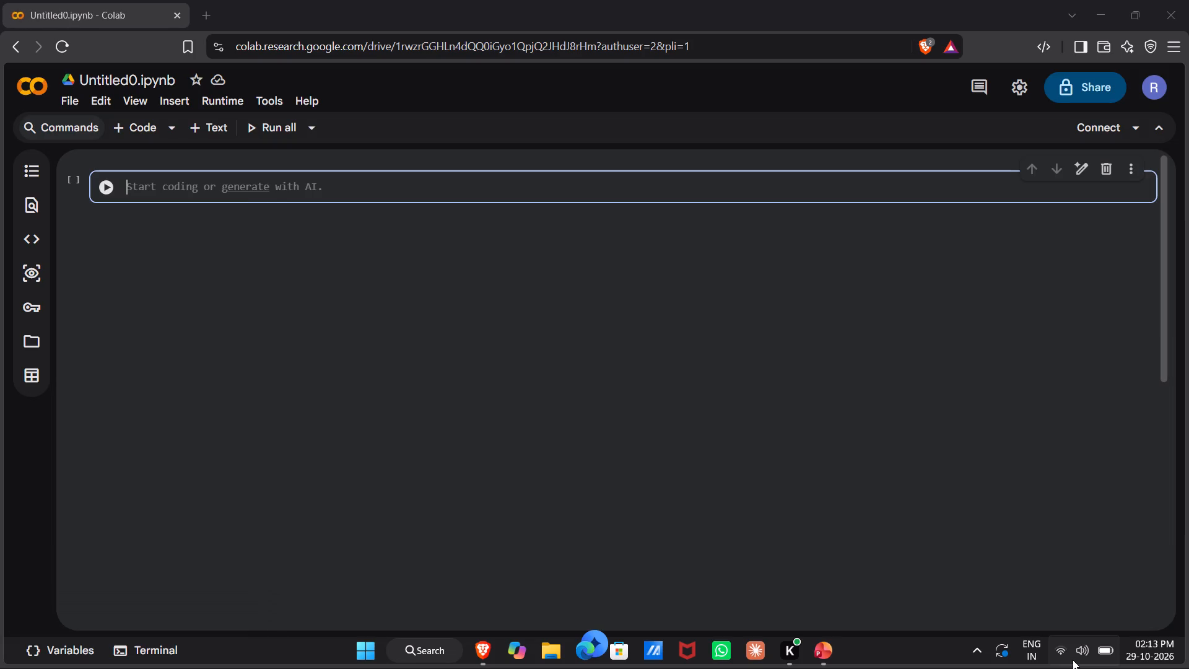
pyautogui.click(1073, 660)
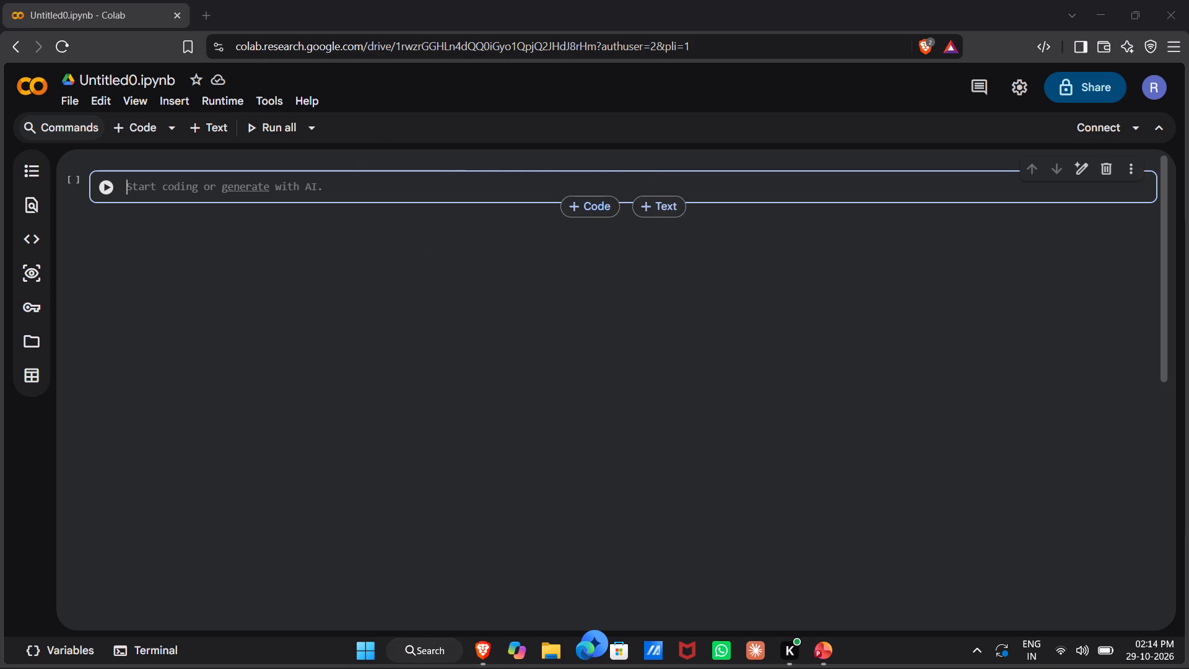
pyautogui.click(742, 655)
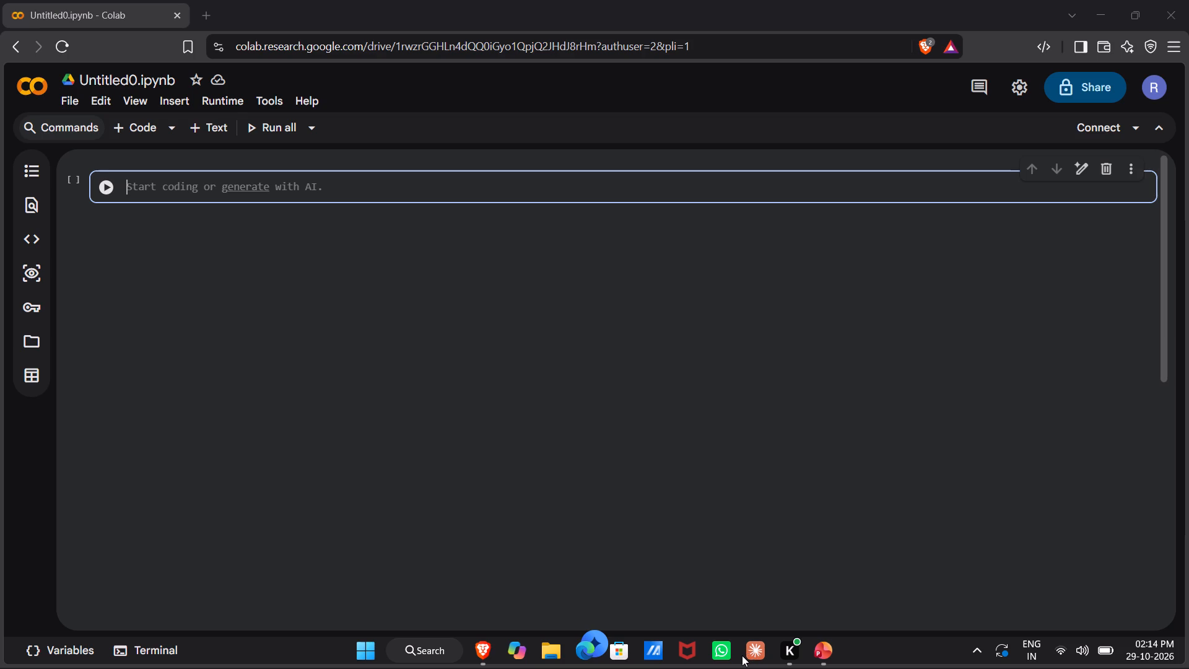